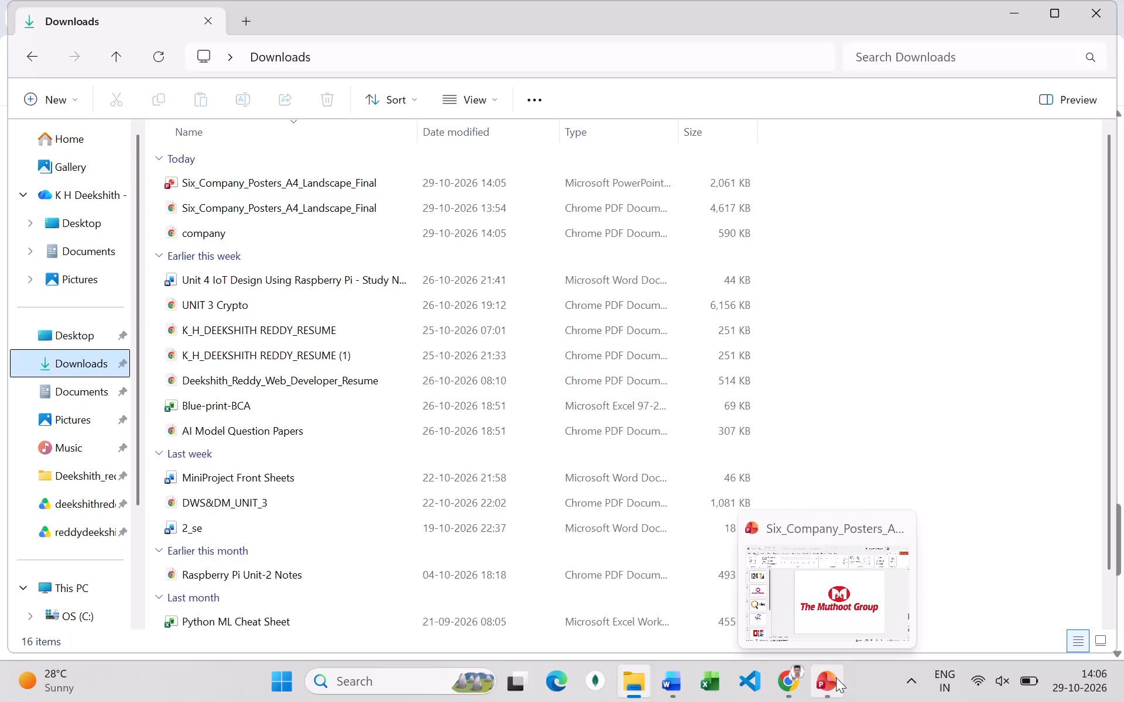
# Close the Six_Company_Posters presentation and return to the Downloads folder.
pyautogui.click(903, 530)
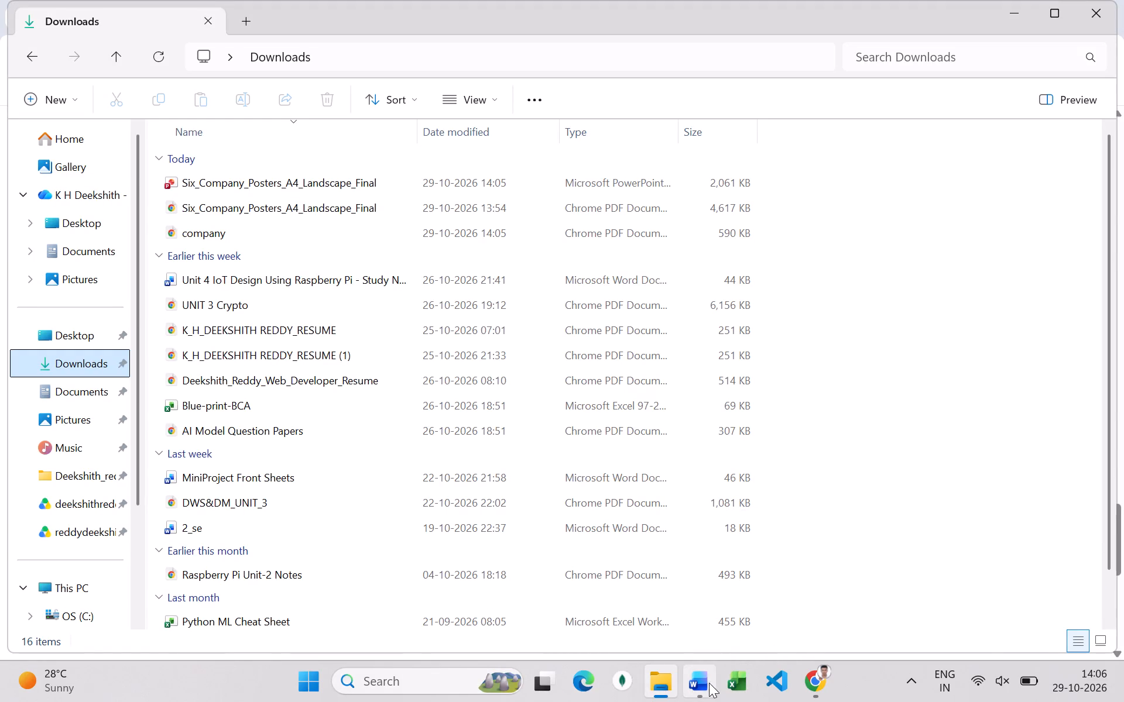
pyautogui.click(662, 673)
pyautogui.click(664, 685)
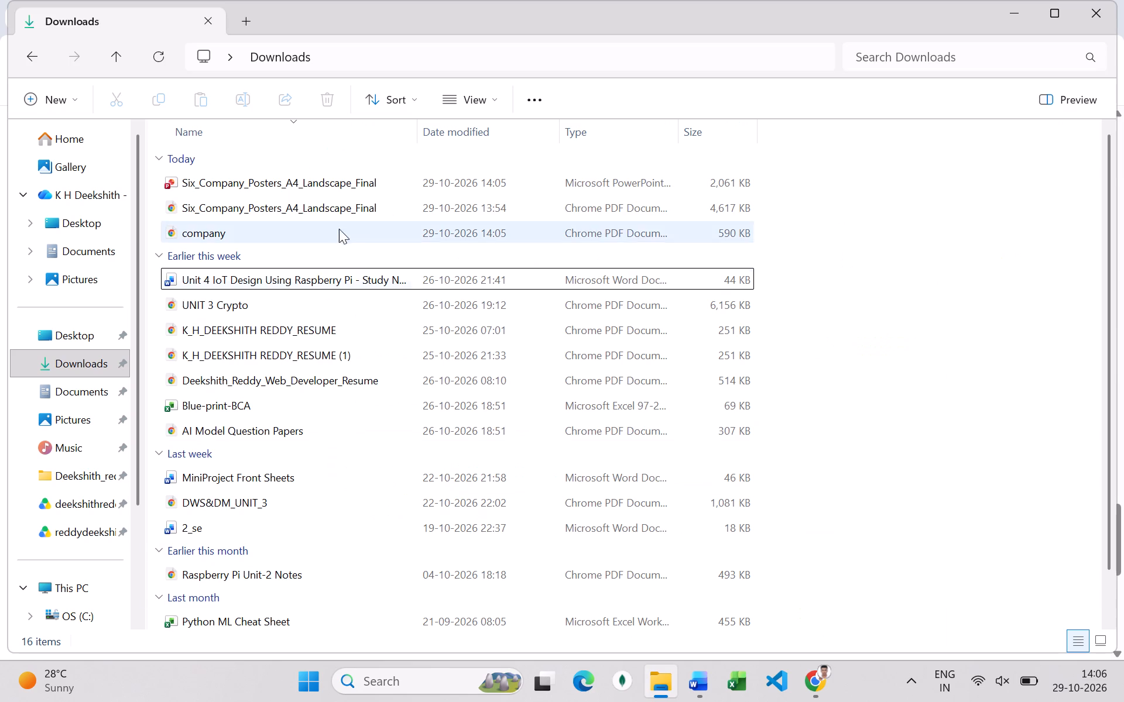
# Delete the Six_Company_Posters_A4_Landscape_Final PDF and PowerPoint files and the company PDF from the Downloads folder.
pyautogui.click(318, 205)
pyautogui.press('Delete')
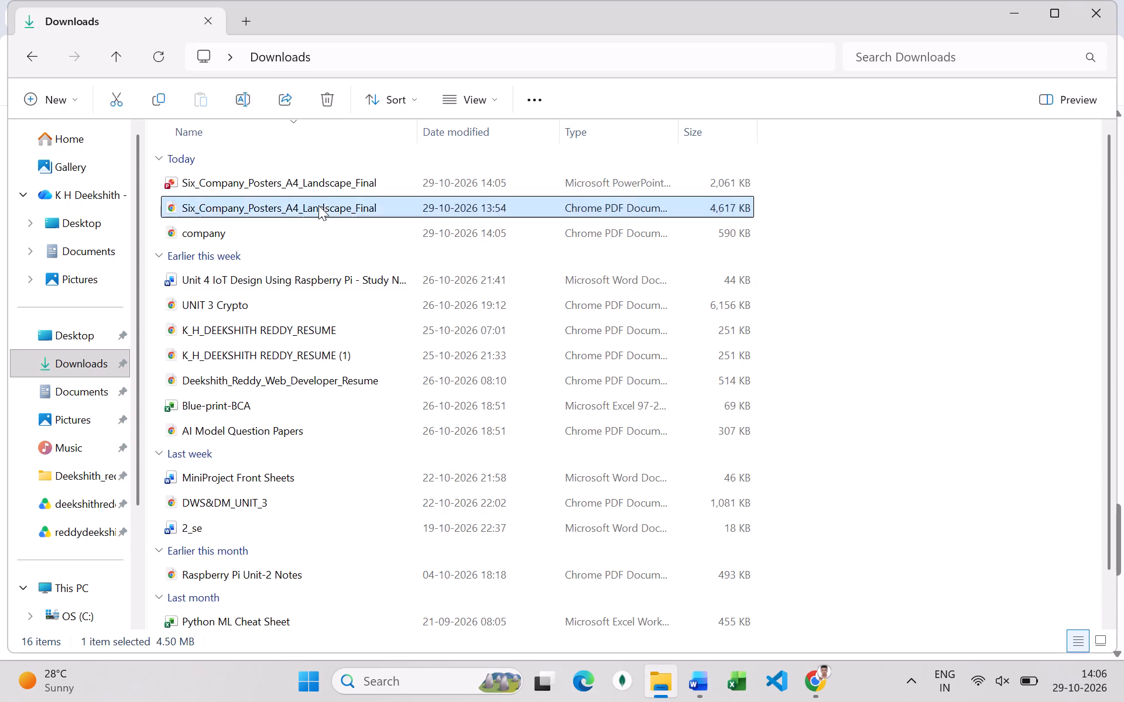
pyautogui.click(295, 174)
pyautogui.press('Delete')
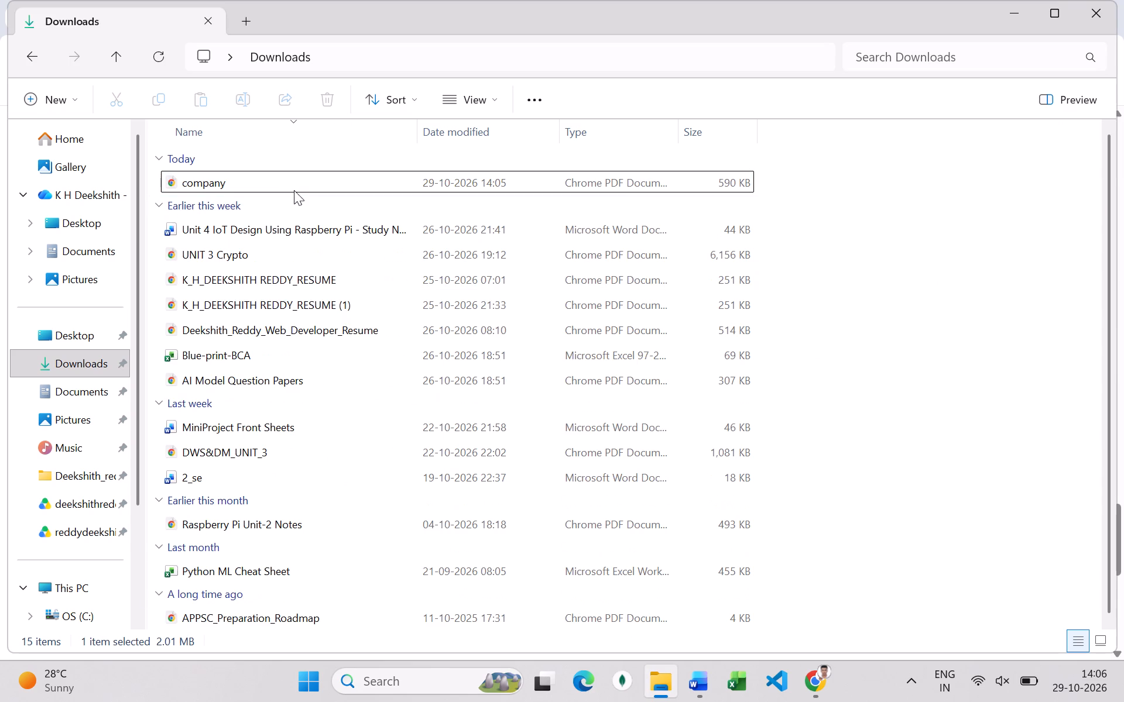
pyautogui.click(294, 190)
pyautogui.press('Delete')
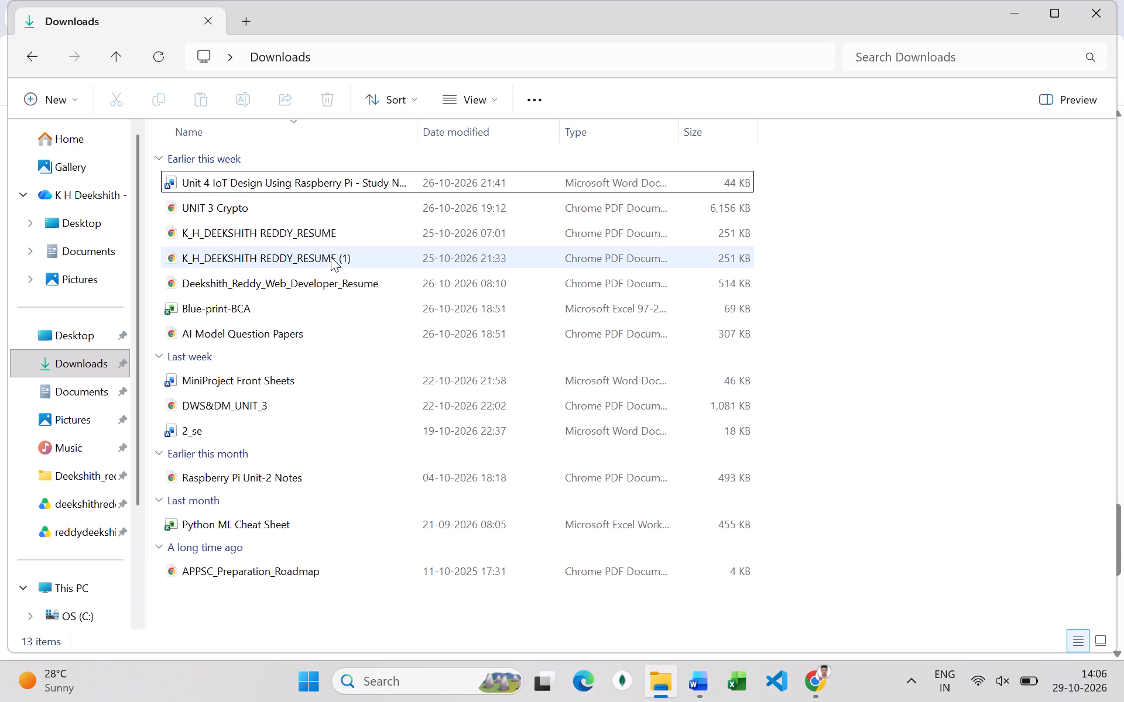
# Switch to the UNIT 3 document in Word and look back through its sections from Ethical Hacking towards the biometric authentication notes.
pyautogui.hotkey('alt', 'Tab')
pyautogui.hotkey('alt', 'Tab')
pyautogui.hotkey('alt', 'Tab')
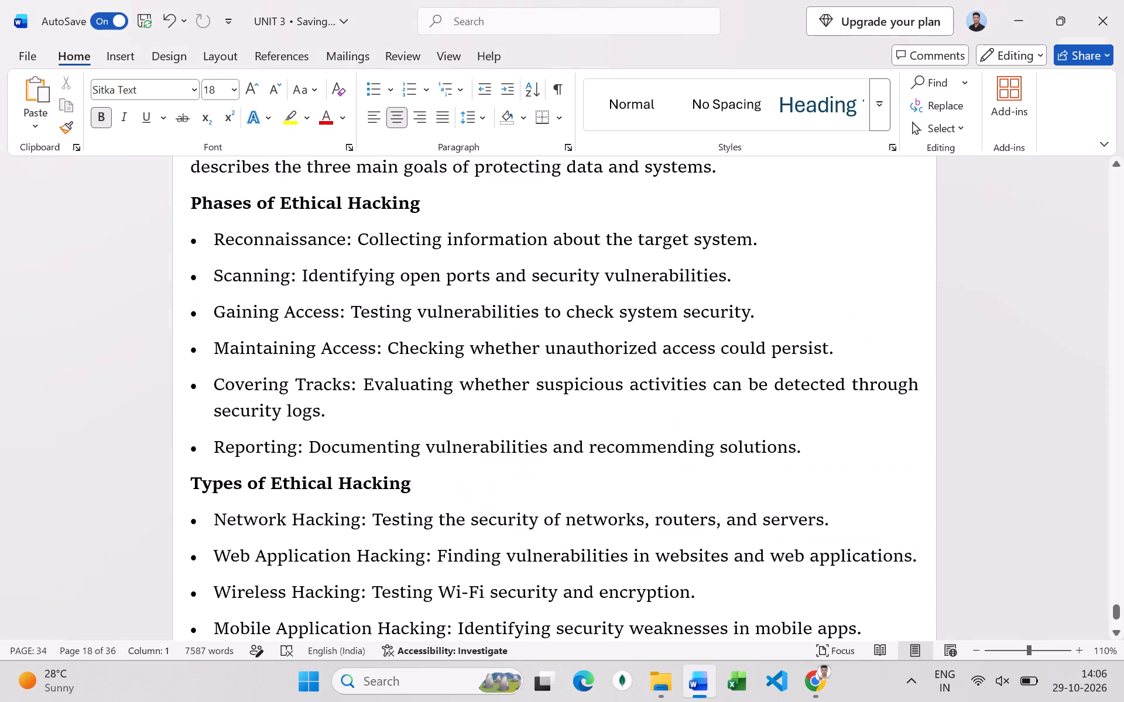
pyautogui.scroll(6, 501, 347)
pyautogui.scroll(-1, 501, 347)
pyautogui.scroll(20, 501, 347)
pyautogui.scroll(20, 501, 347)
pyautogui.scroll(3, 501, 347)
pyautogui.scroll(-1, 501, 347)
pyautogui.scroll(3, 501, 347)
pyautogui.scroll(-1, 501, 347)
pyautogui.scroll(4, 501, 347)
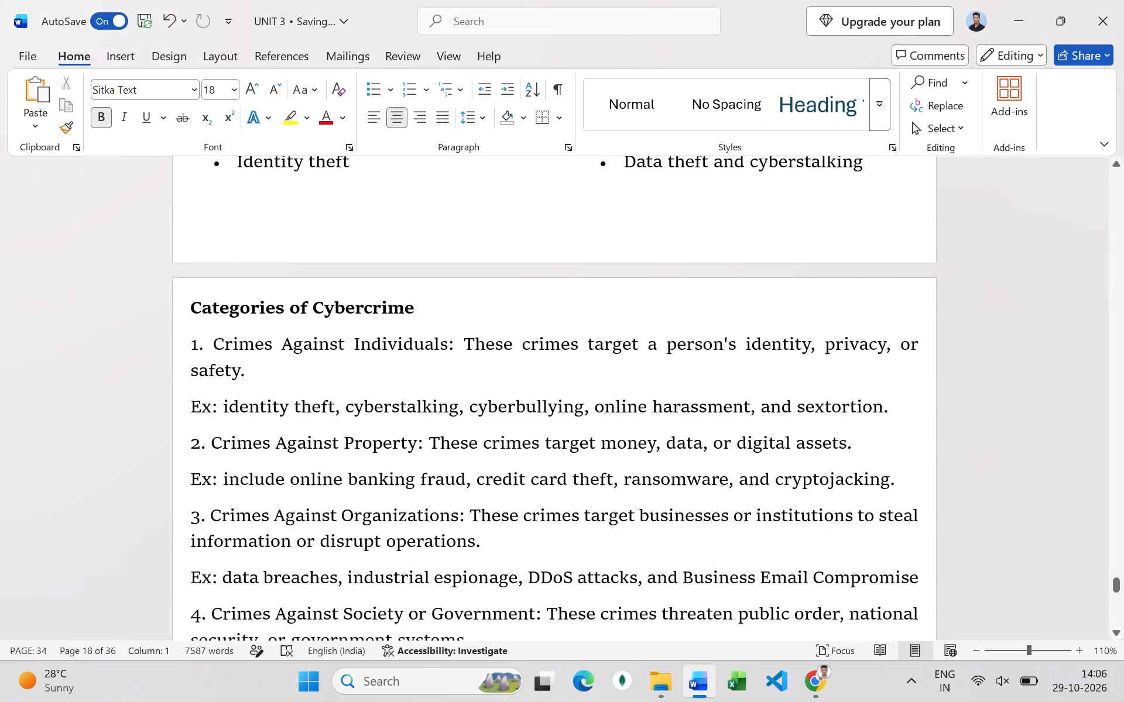
pyautogui.scroll(-1, 501, 347)
pyautogui.scroll(11, 501, 347)
pyautogui.scroll(-2, 501, 347)
pyautogui.scroll(18, 501, 347)
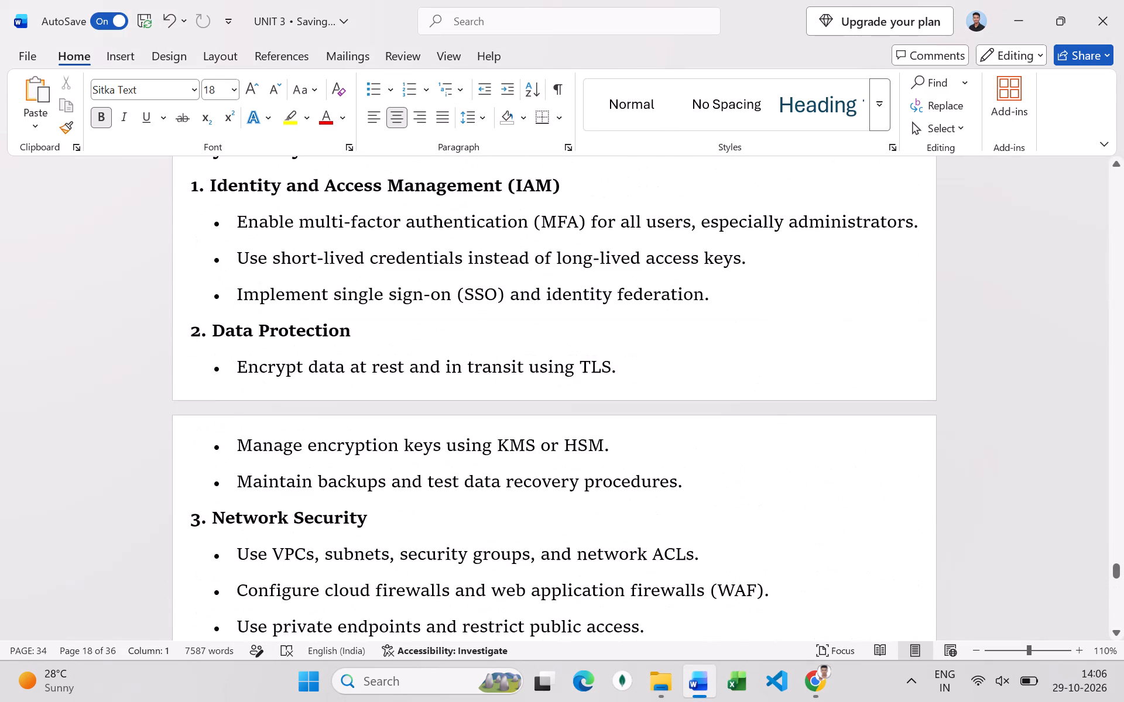
pyautogui.scroll(16, 501, 347)
pyautogui.scroll(13, 501, 347)
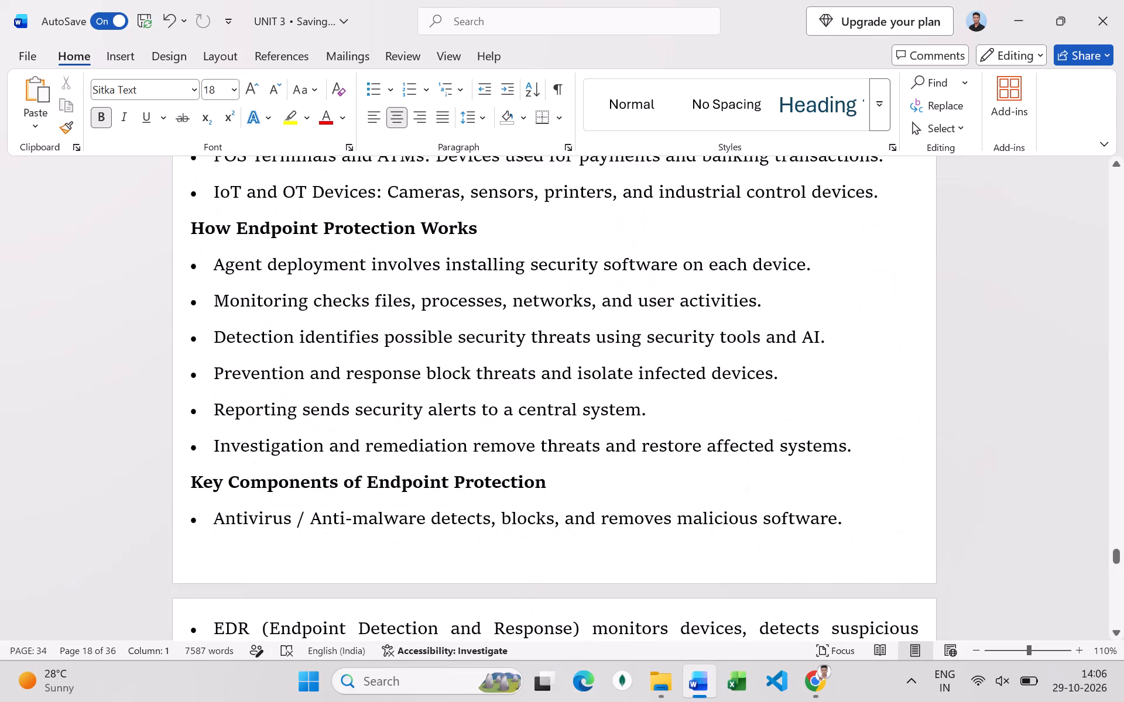
pyautogui.scroll(1, 501, 347)
pyautogui.scroll(-1, 501, 347)
pyautogui.scroll(20, 501, 347)
pyautogui.scroll(8, 501, 347)
pyautogui.scroll(-1, 501, 347)
pyautogui.scroll(17, 501, 347)
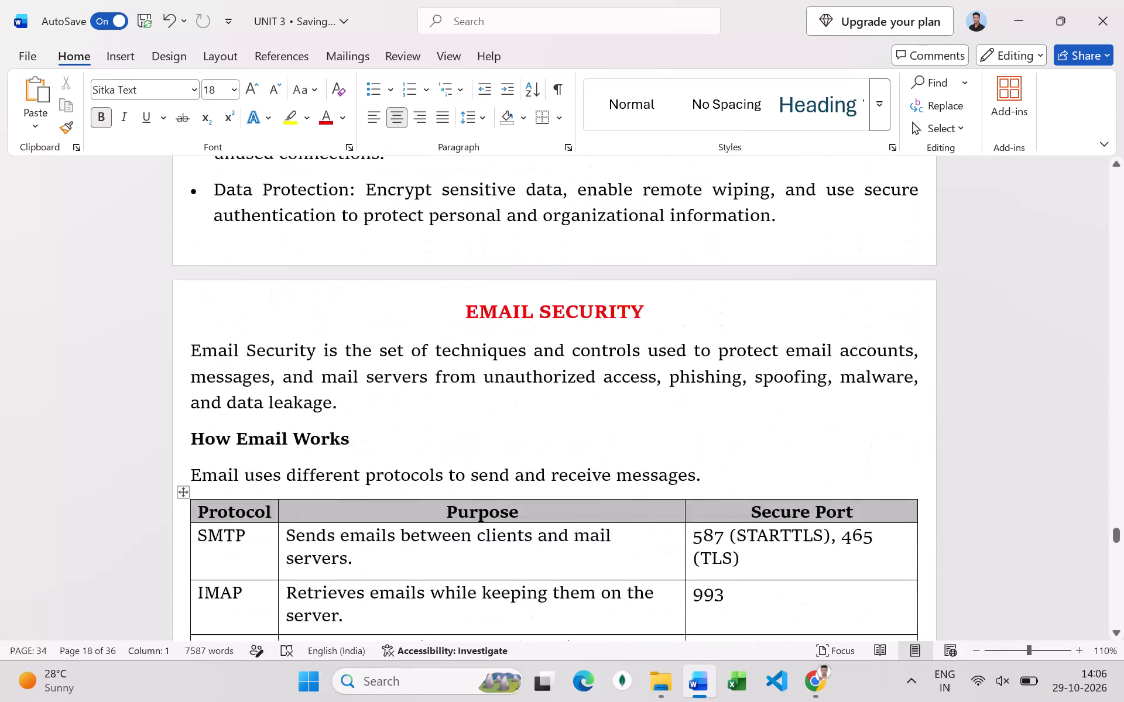
pyautogui.scroll(20, 501, 347)
pyautogui.scroll(16, 501, 347)
pyautogui.scroll(-1, 501, 347)
pyautogui.scroll(14, 501, 347)
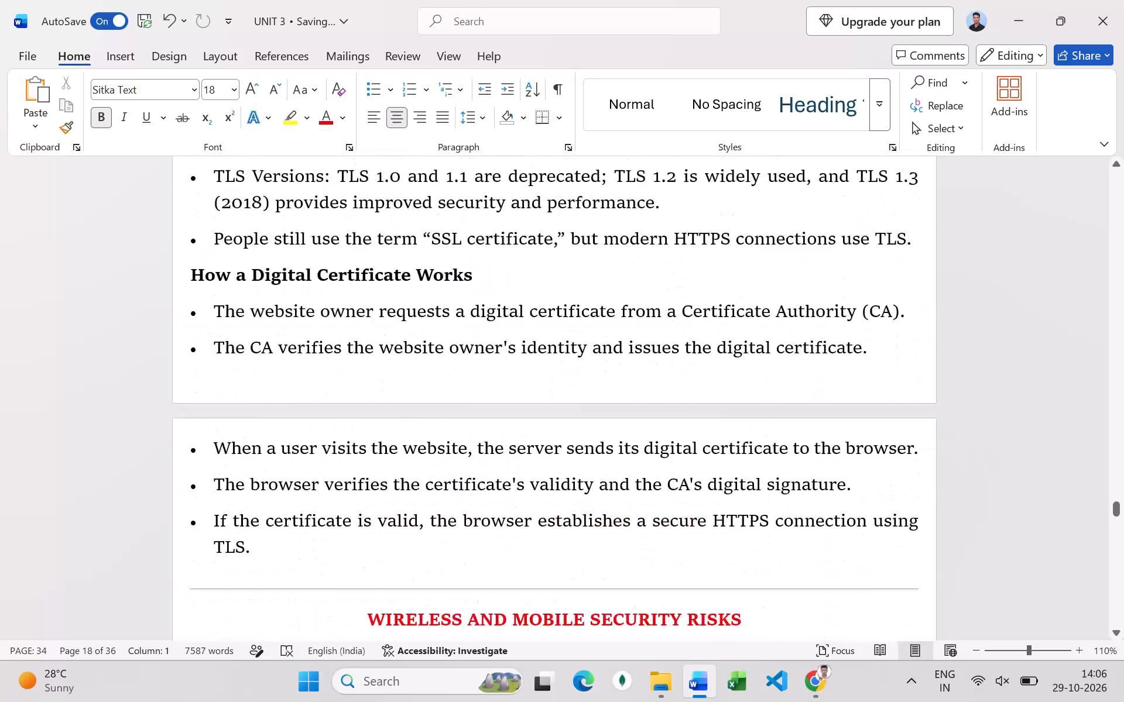
pyautogui.scroll(16, 501, 347)
pyautogui.scroll(5, 501, 347)
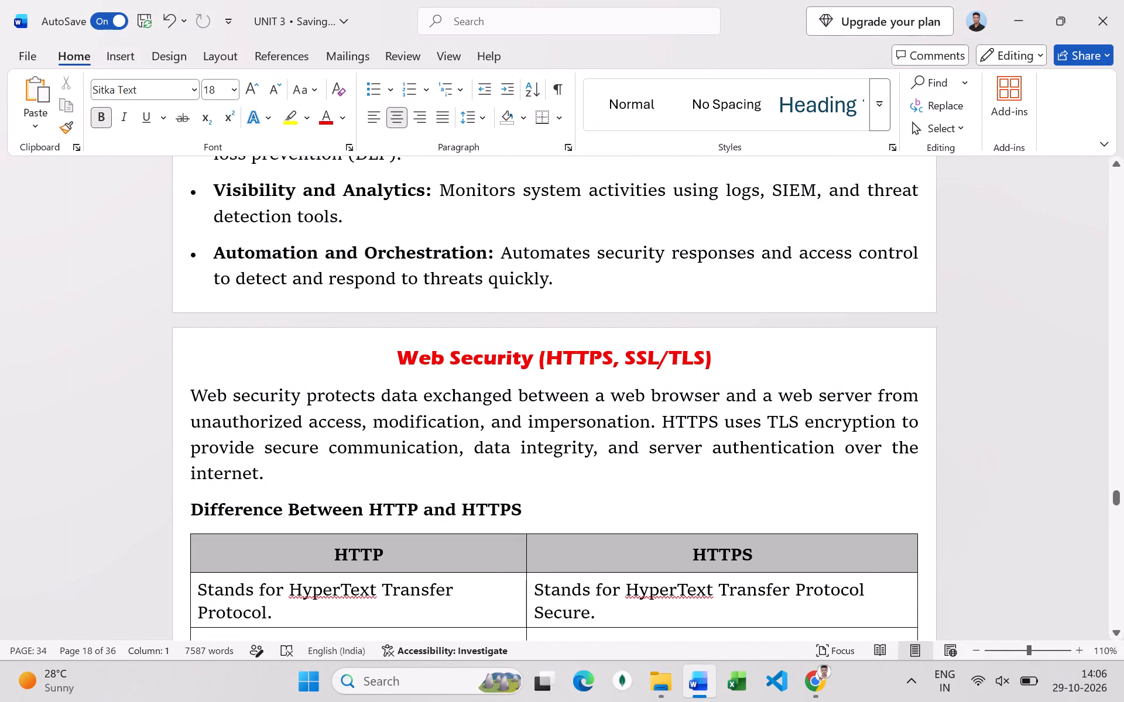
pyautogui.scroll(20, 223, 395)
pyautogui.scroll(11, 223, 395)
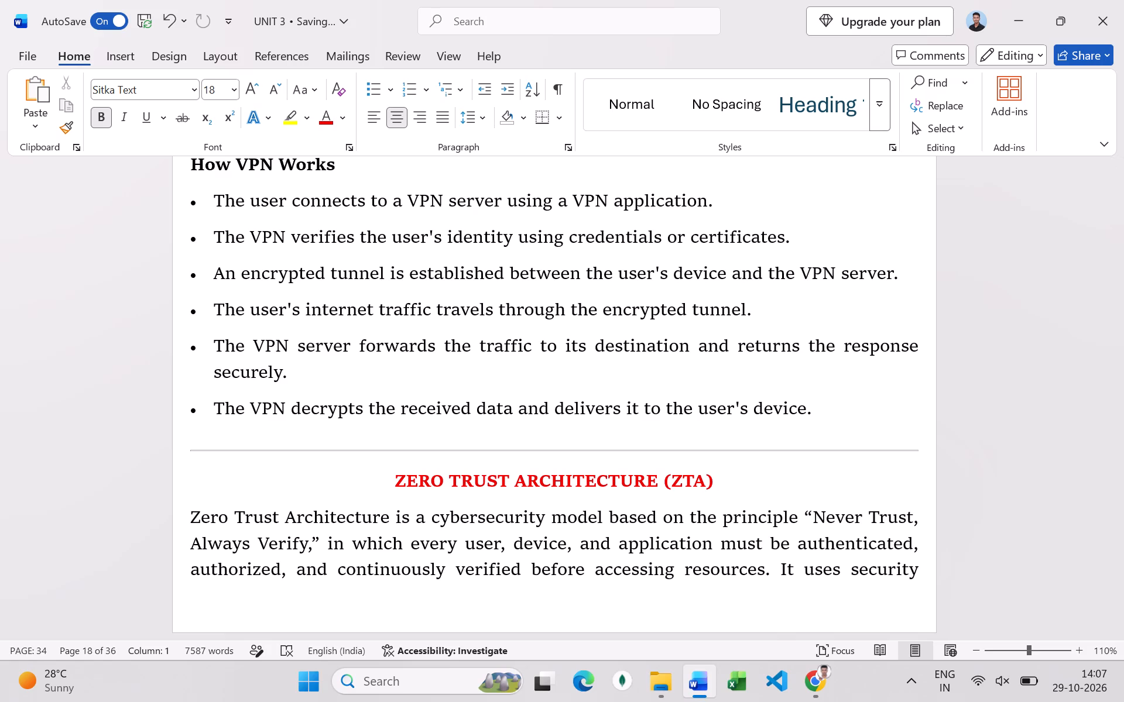
# Look back from the VPN section to the Working points of the biometric authentication notes.
pyautogui.scroll(20, 266, 398)
pyautogui.scroll(18, 266, 398)
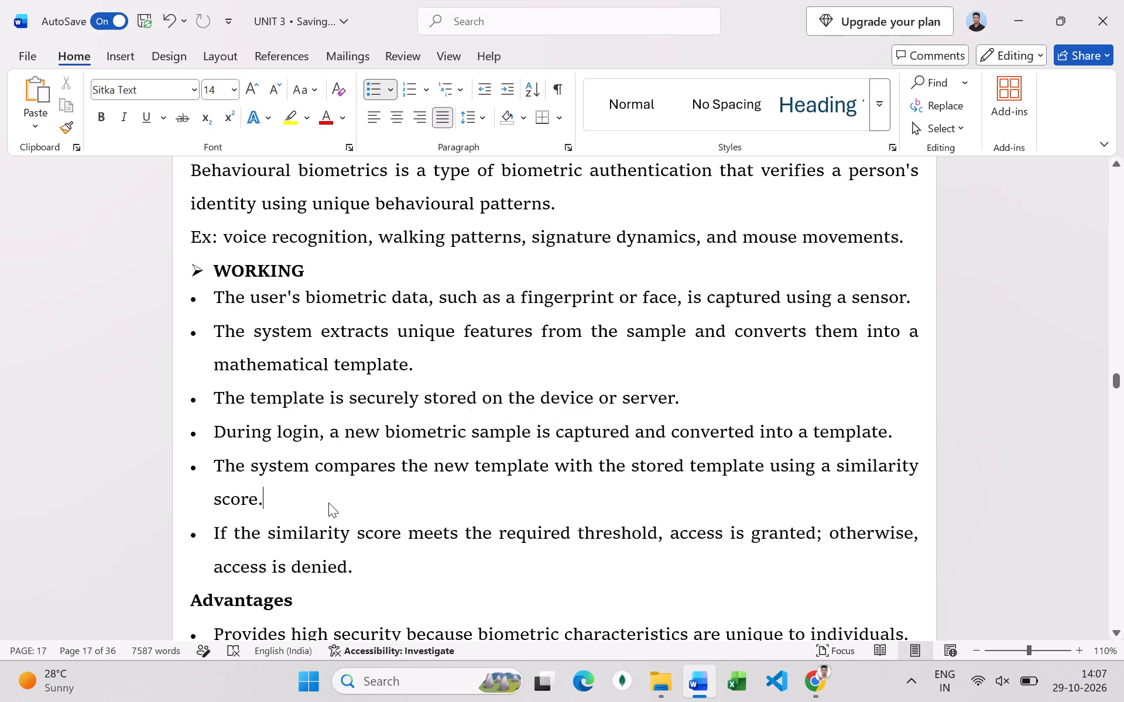
# Place the text cursor at the start of the Advantages heading below the biometrics WORKING list.
pyautogui.scroll(-6, 328, 503)
pyautogui.scroll(7, 331, 504)
pyautogui.scroll(-2, 331, 504)
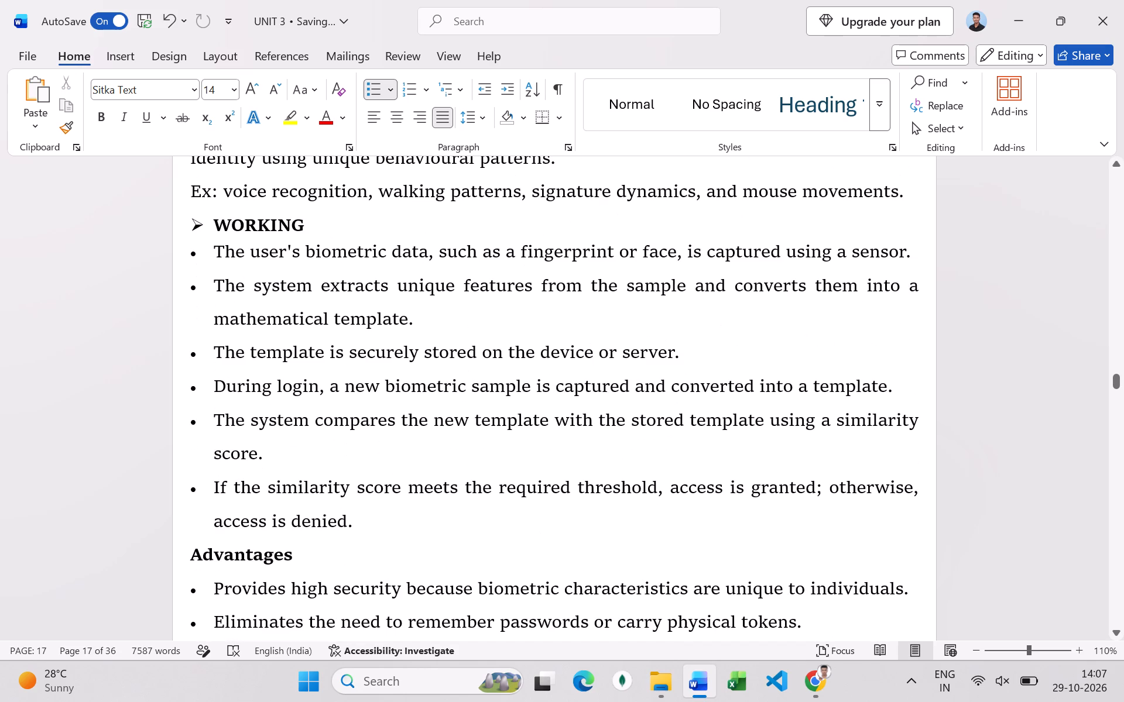
pyautogui.click(188, 548)
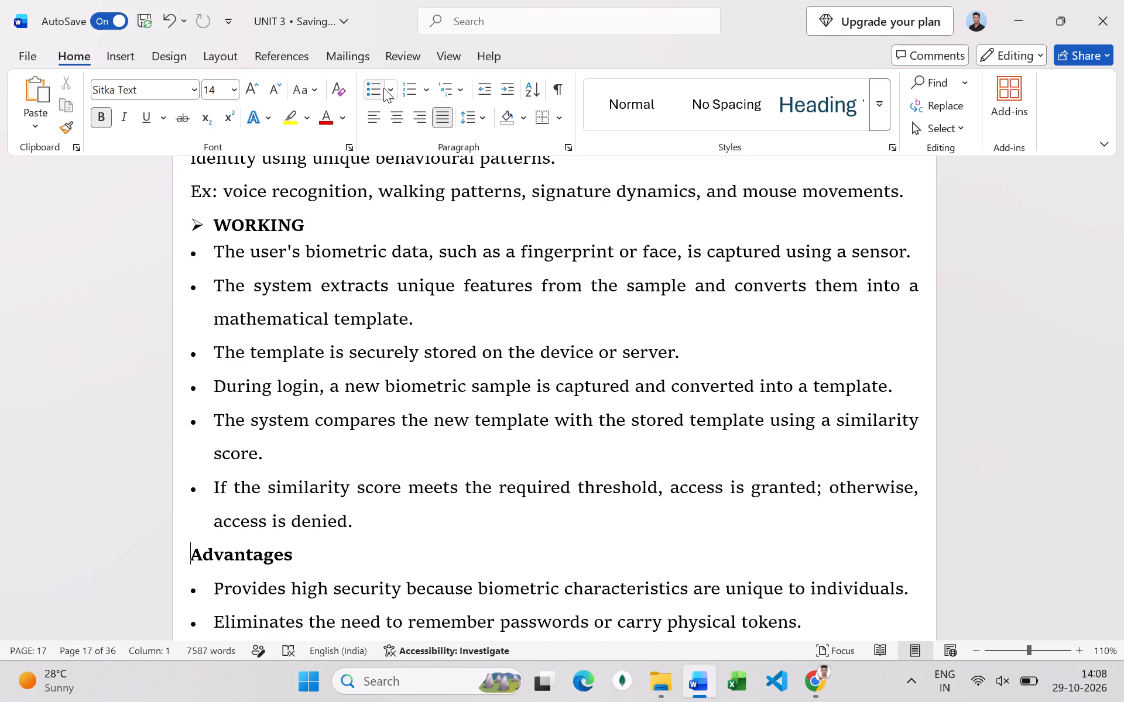
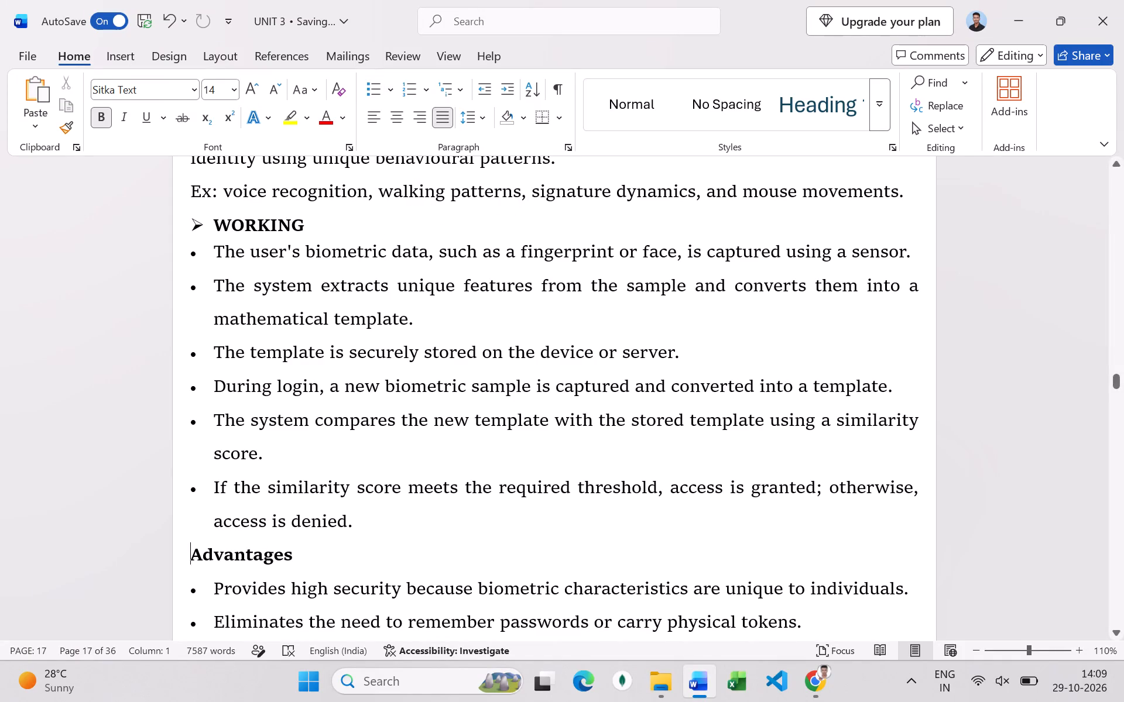
# Set the line spacing of the introductory paragraph under the TOKENS heading to 1.5.
pyautogui.scroll(-12, 358, 515)
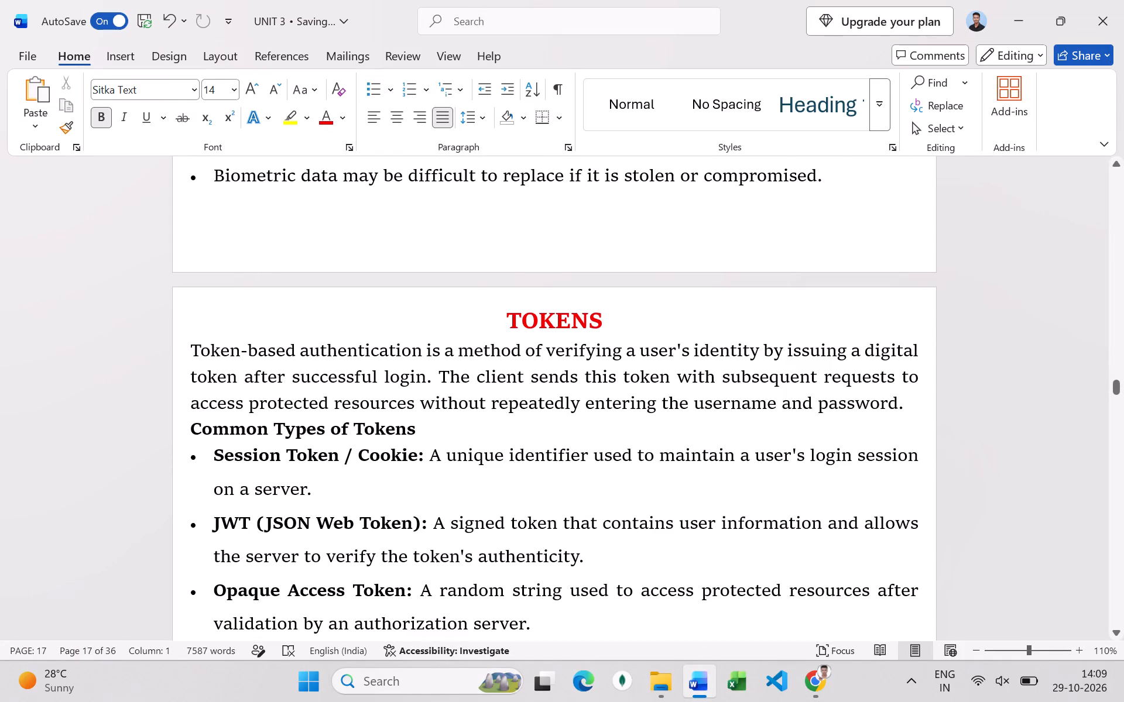
pyautogui.moveTo(911, 414); pyautogui.dragTo(183, 359)
pyautogui.click(470, 116)
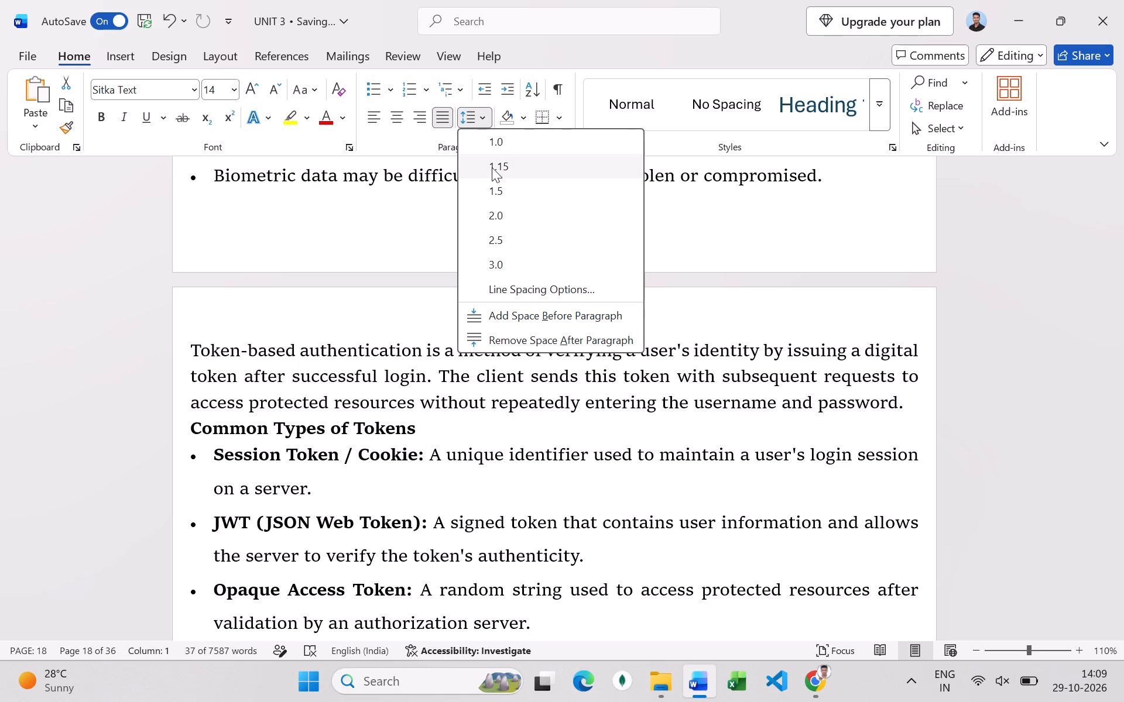
pyautogui.click(502, 182)
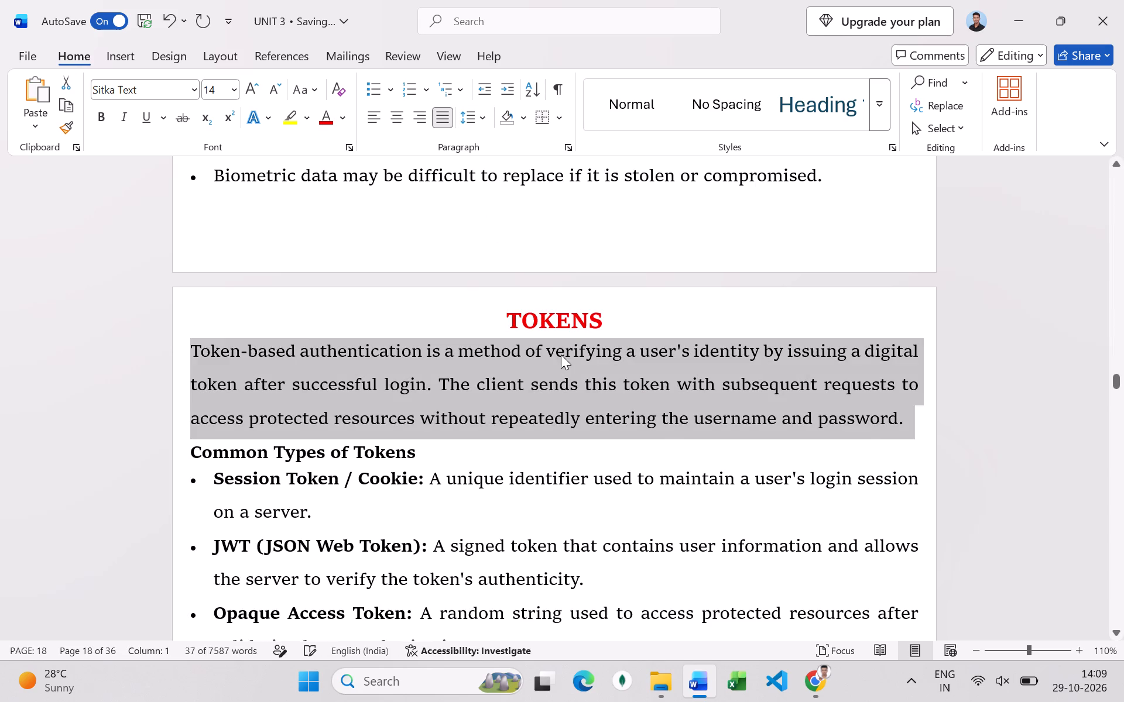
pyautogui.click(562, 355)
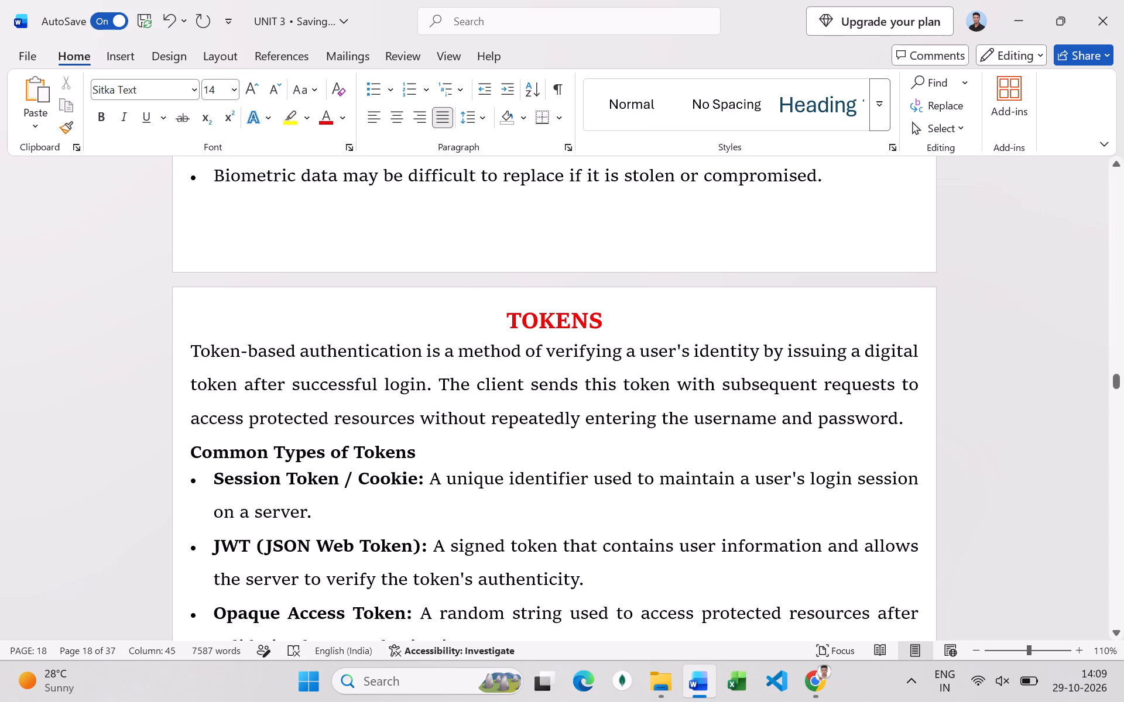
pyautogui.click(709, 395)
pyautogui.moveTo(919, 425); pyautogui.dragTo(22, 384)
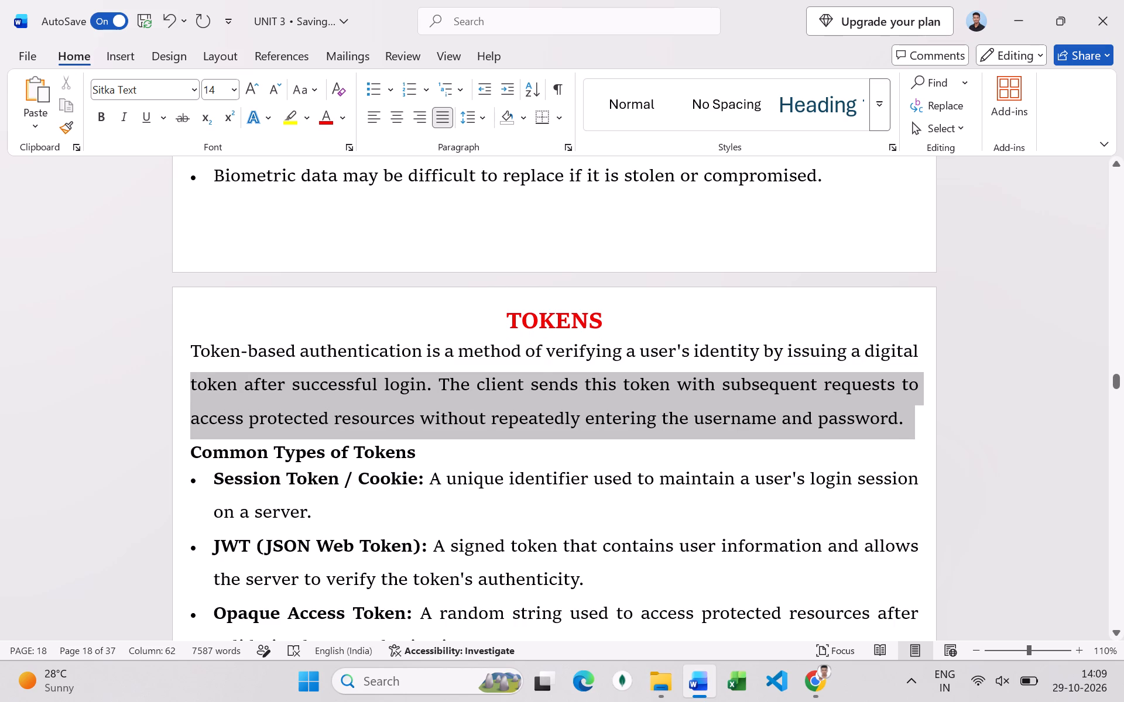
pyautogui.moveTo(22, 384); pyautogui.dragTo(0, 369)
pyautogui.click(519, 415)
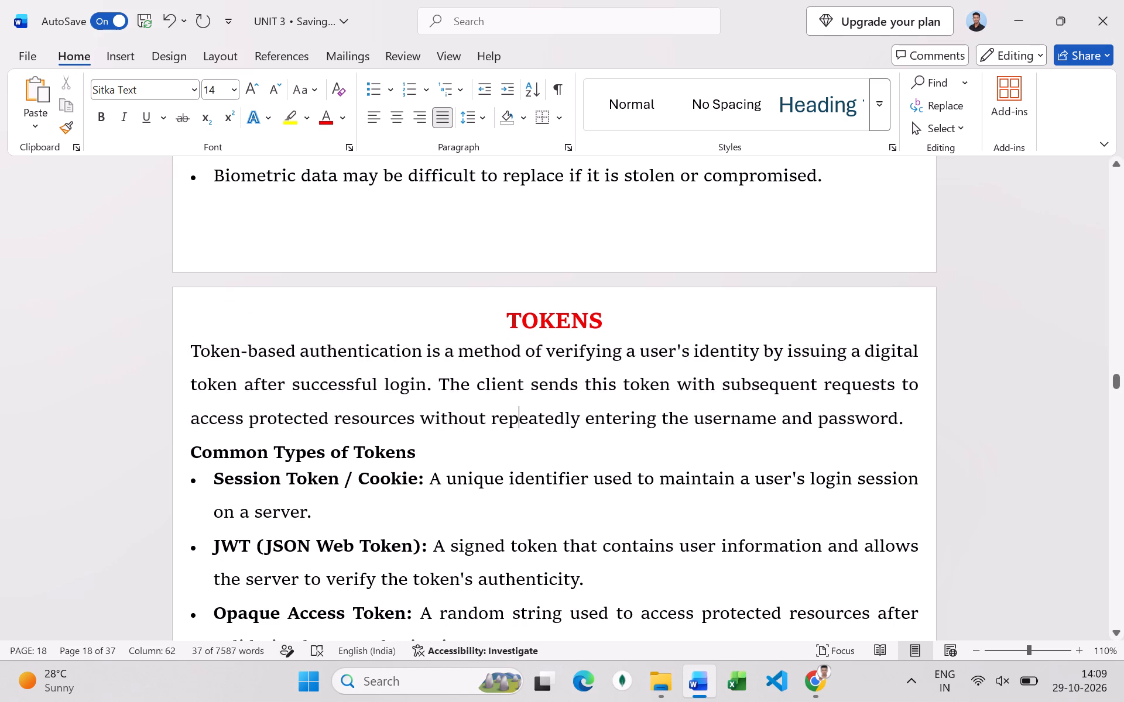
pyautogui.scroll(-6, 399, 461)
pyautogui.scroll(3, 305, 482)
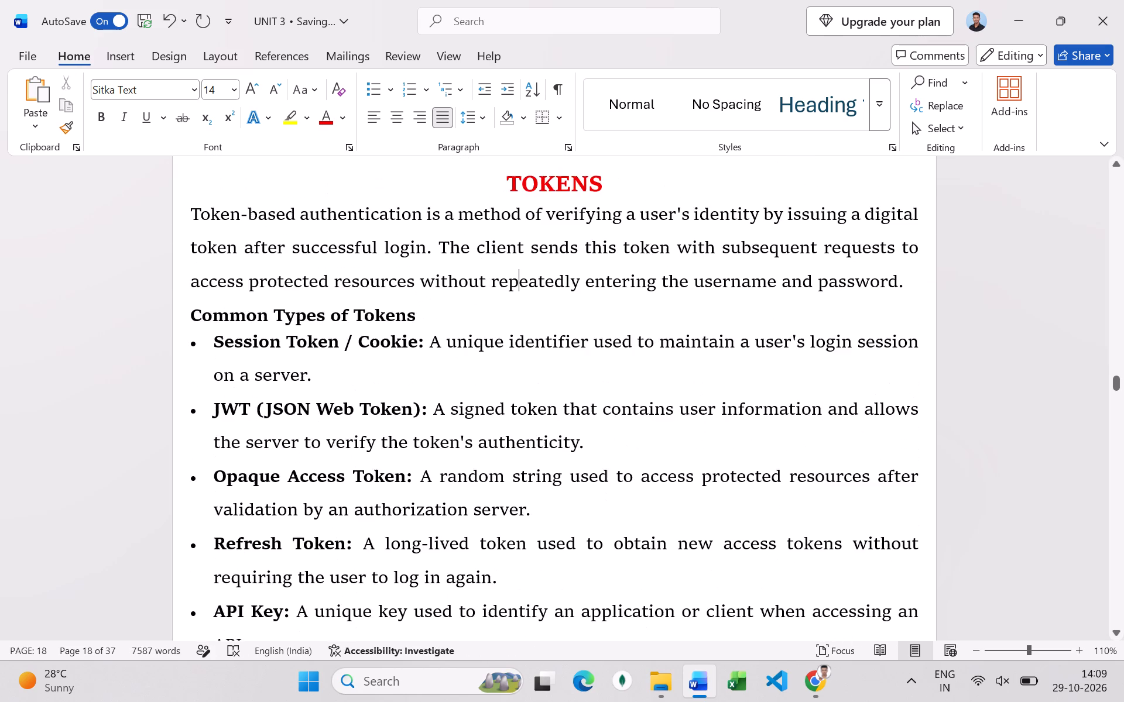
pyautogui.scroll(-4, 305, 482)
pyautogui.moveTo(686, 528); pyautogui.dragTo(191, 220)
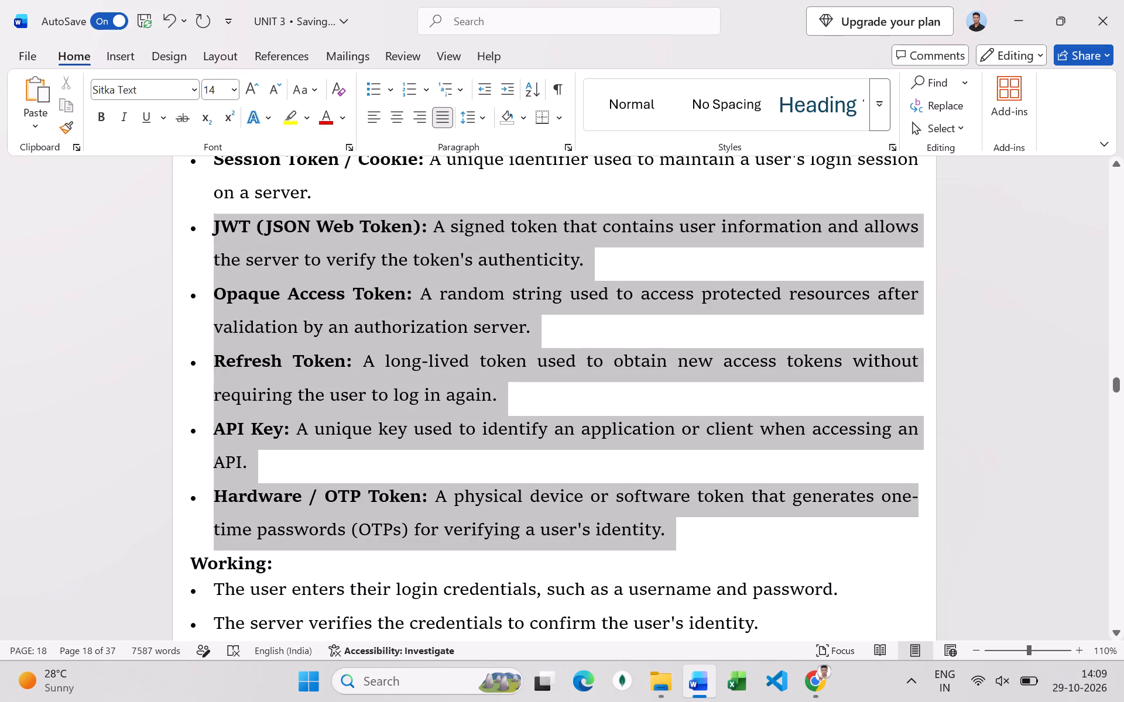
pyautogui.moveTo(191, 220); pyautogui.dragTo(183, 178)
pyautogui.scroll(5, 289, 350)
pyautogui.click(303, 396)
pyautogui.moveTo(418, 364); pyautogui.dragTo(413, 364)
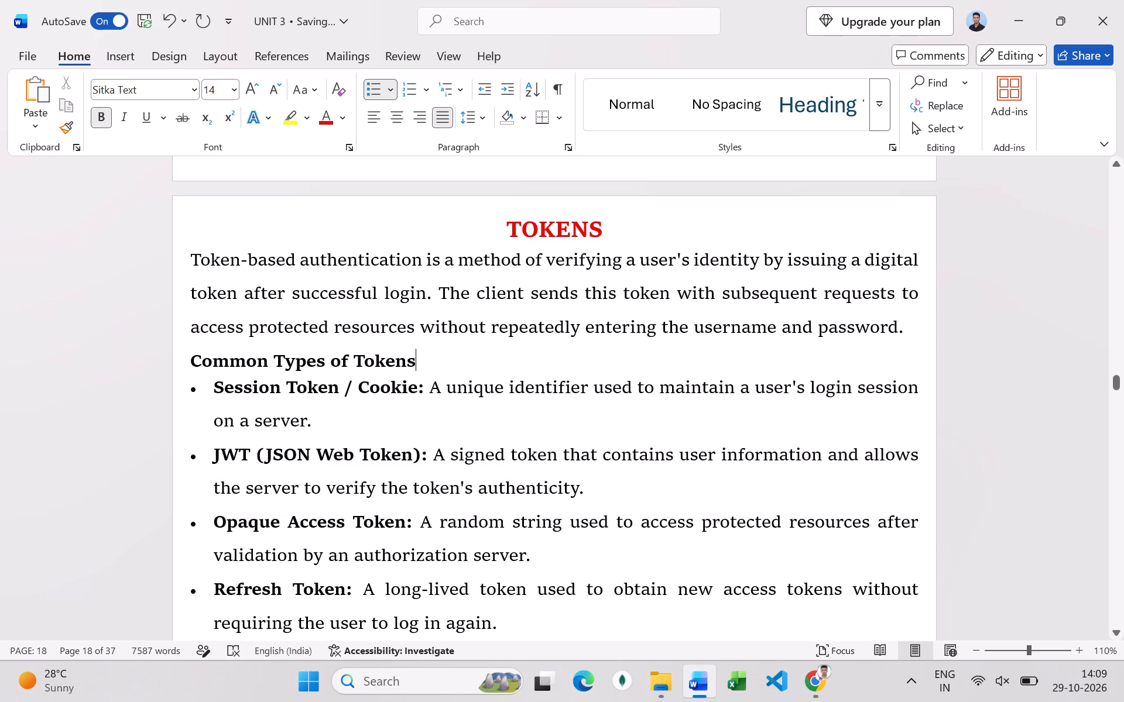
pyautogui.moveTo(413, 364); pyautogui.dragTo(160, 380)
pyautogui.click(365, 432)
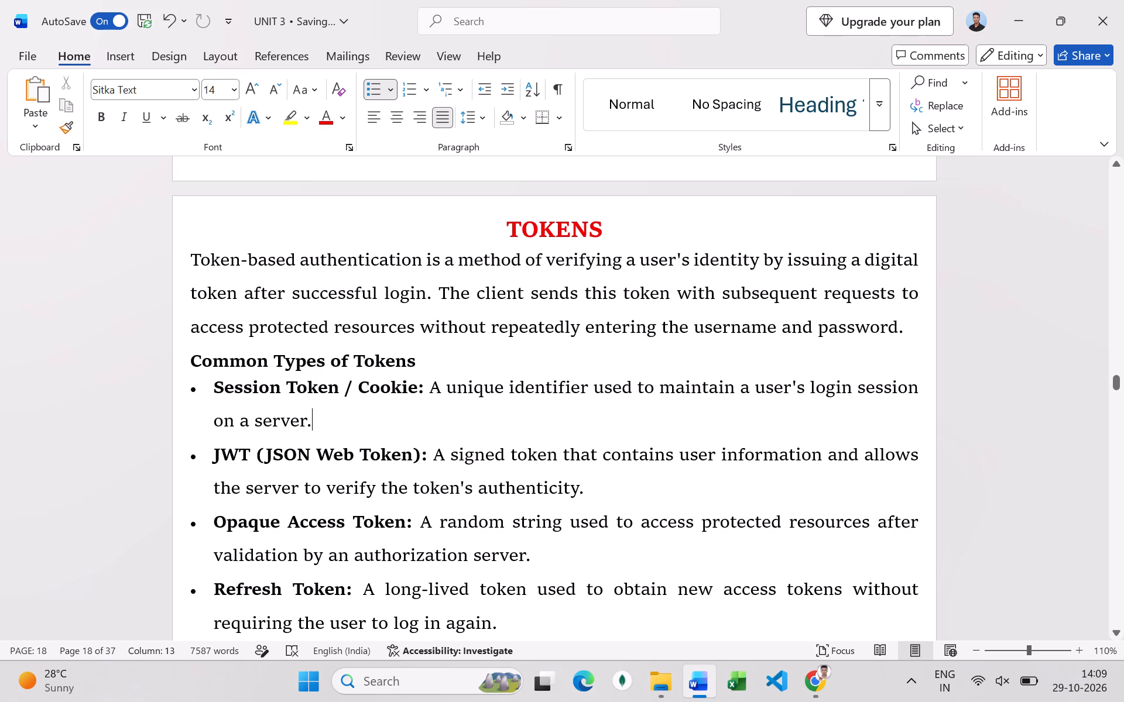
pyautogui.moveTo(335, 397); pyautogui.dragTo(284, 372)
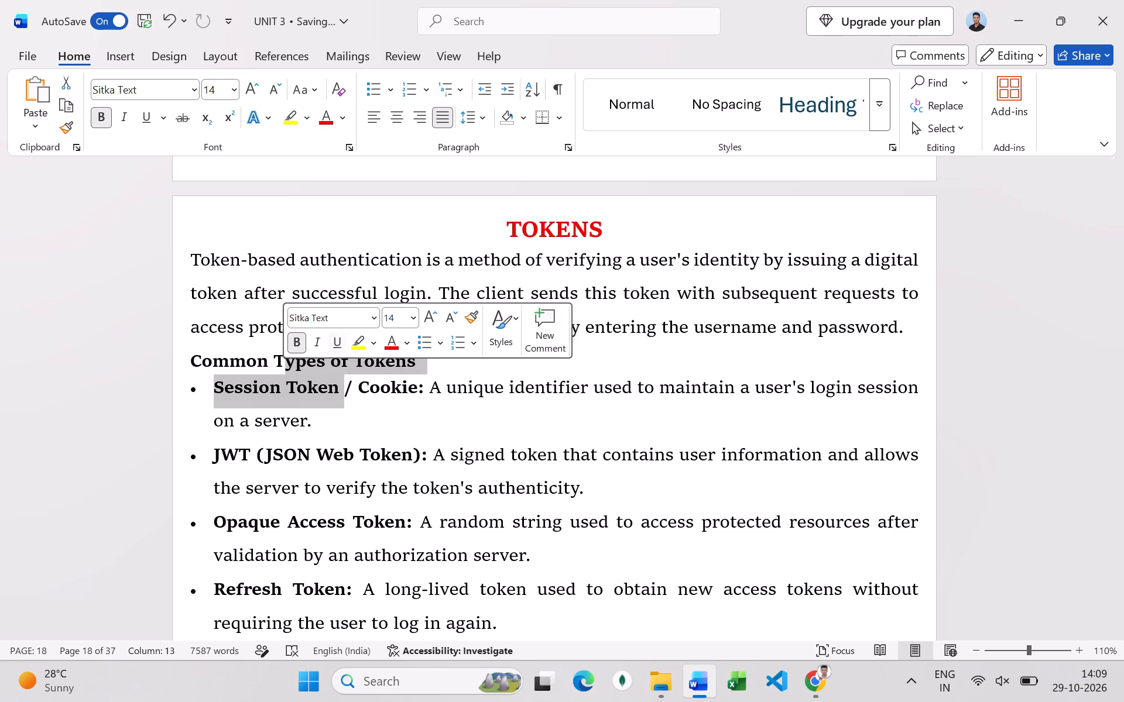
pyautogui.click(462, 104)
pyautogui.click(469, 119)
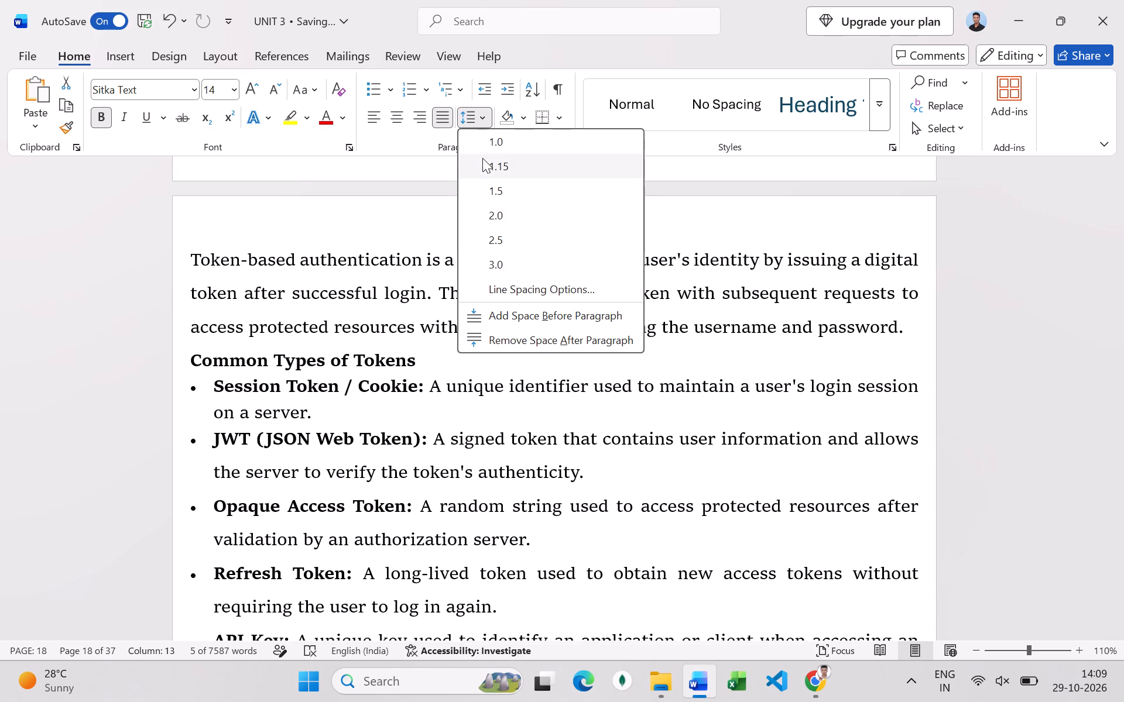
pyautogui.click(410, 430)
# Review the spacing of the token types and Working lists down to the Kerberos heading.
pyautogui.scroll(-4, 410, 430)
pyautogui.click(410, 430)
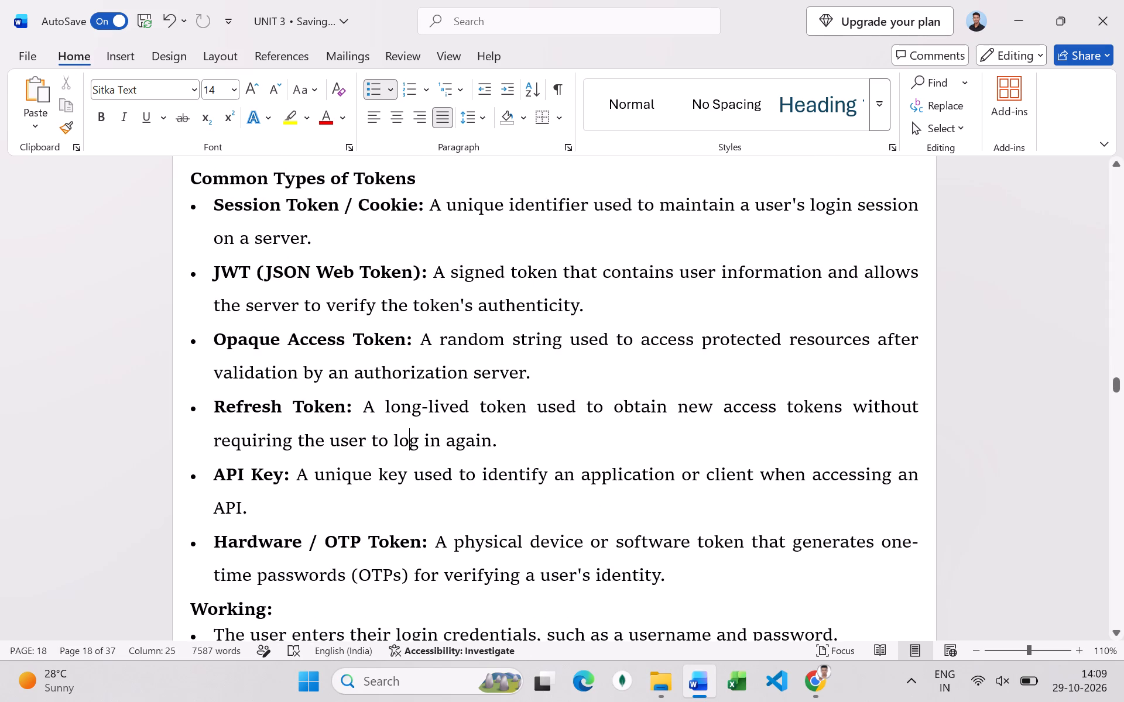
pyautogui.scroll(-8, 387, 506)
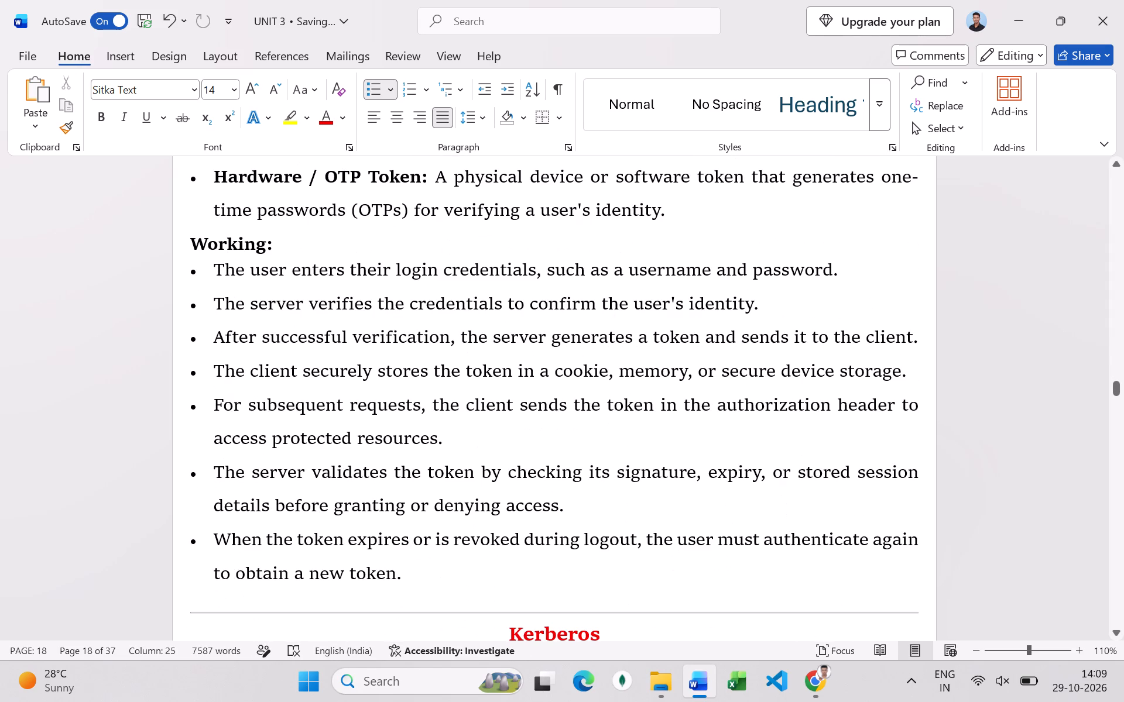
pyautogui.scroll(-3, 403, 570)
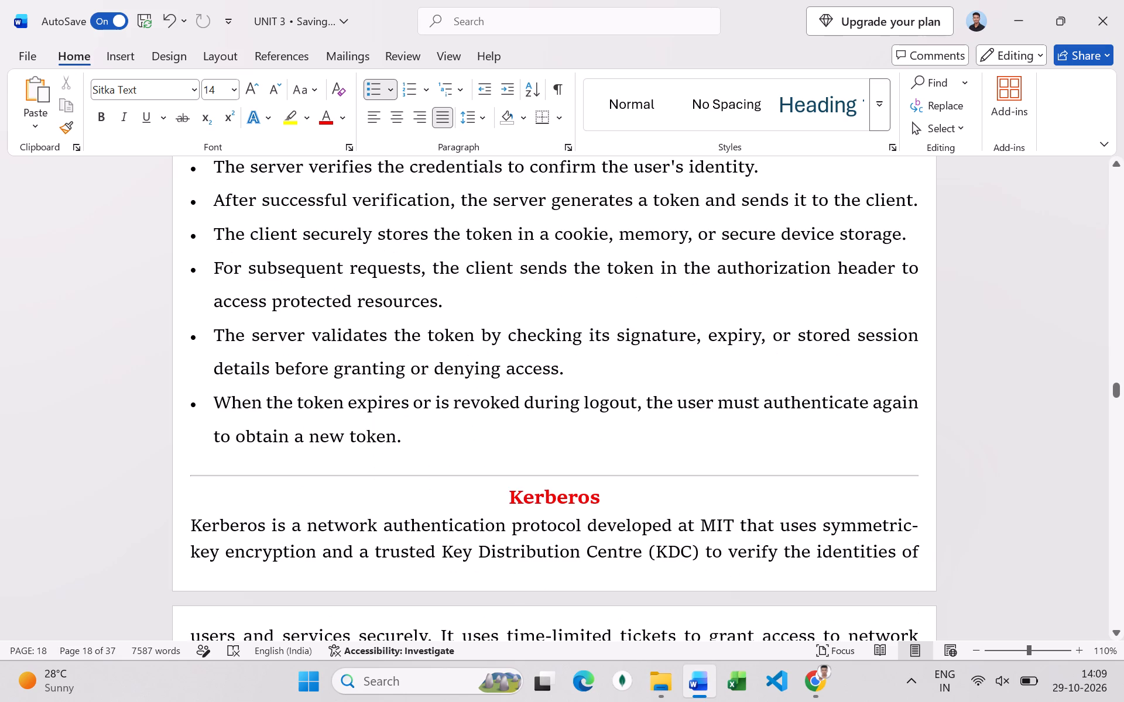
pyautogui.scroll(2, 404, 484)
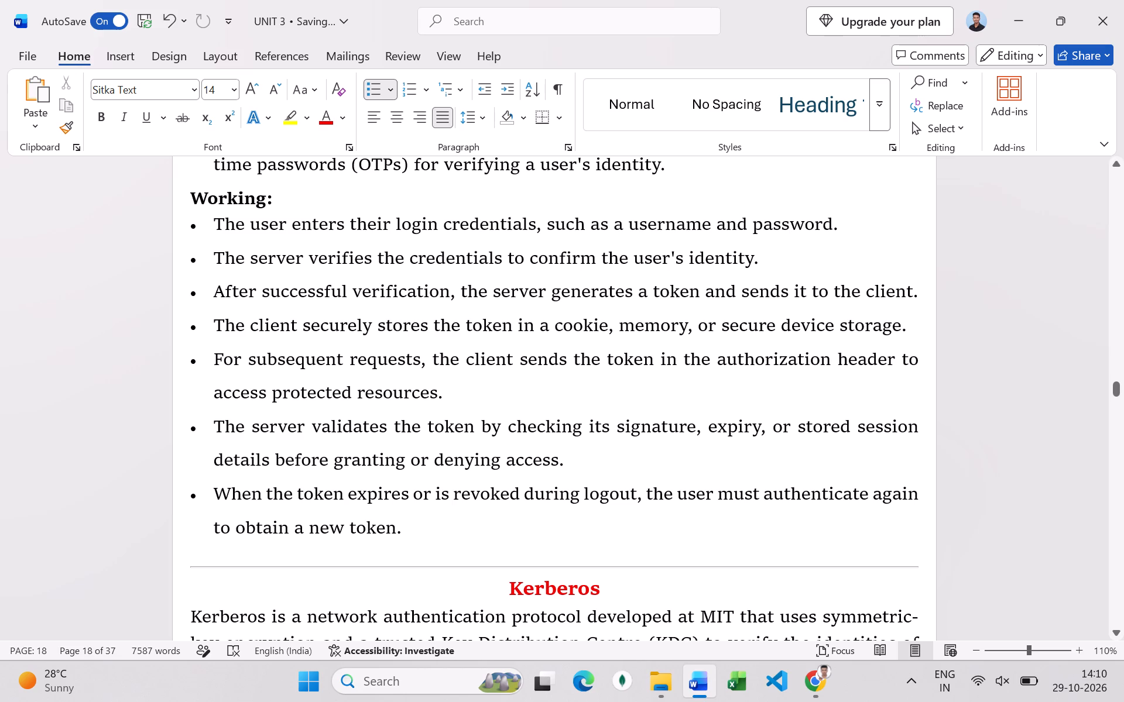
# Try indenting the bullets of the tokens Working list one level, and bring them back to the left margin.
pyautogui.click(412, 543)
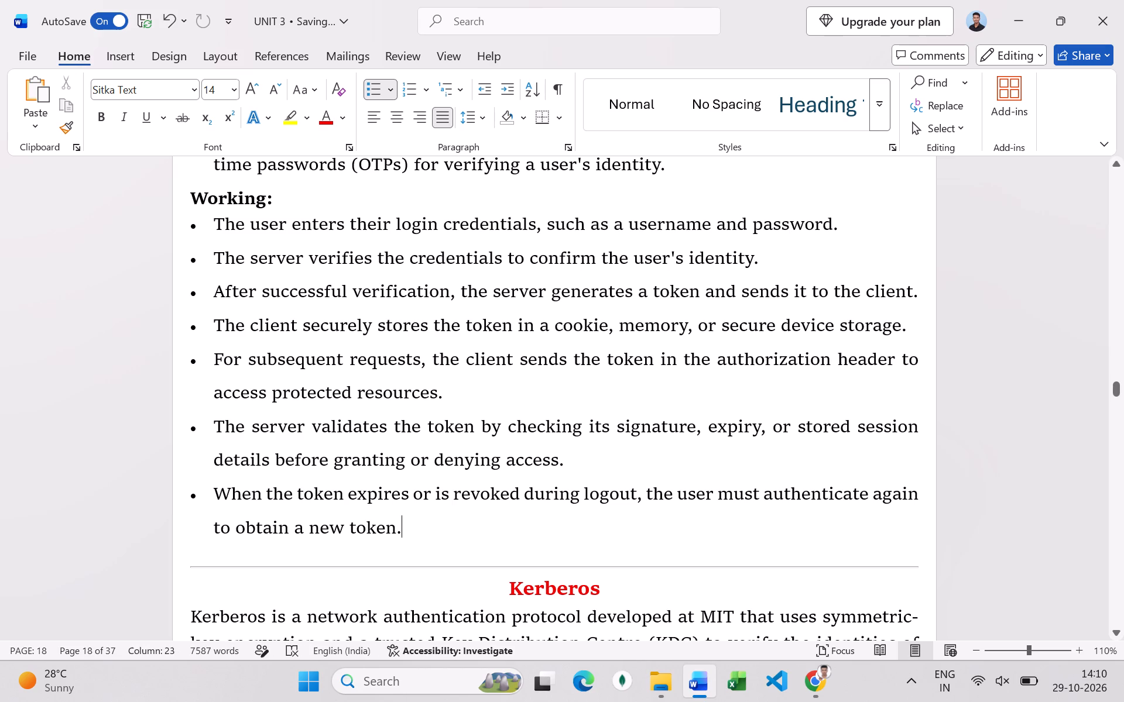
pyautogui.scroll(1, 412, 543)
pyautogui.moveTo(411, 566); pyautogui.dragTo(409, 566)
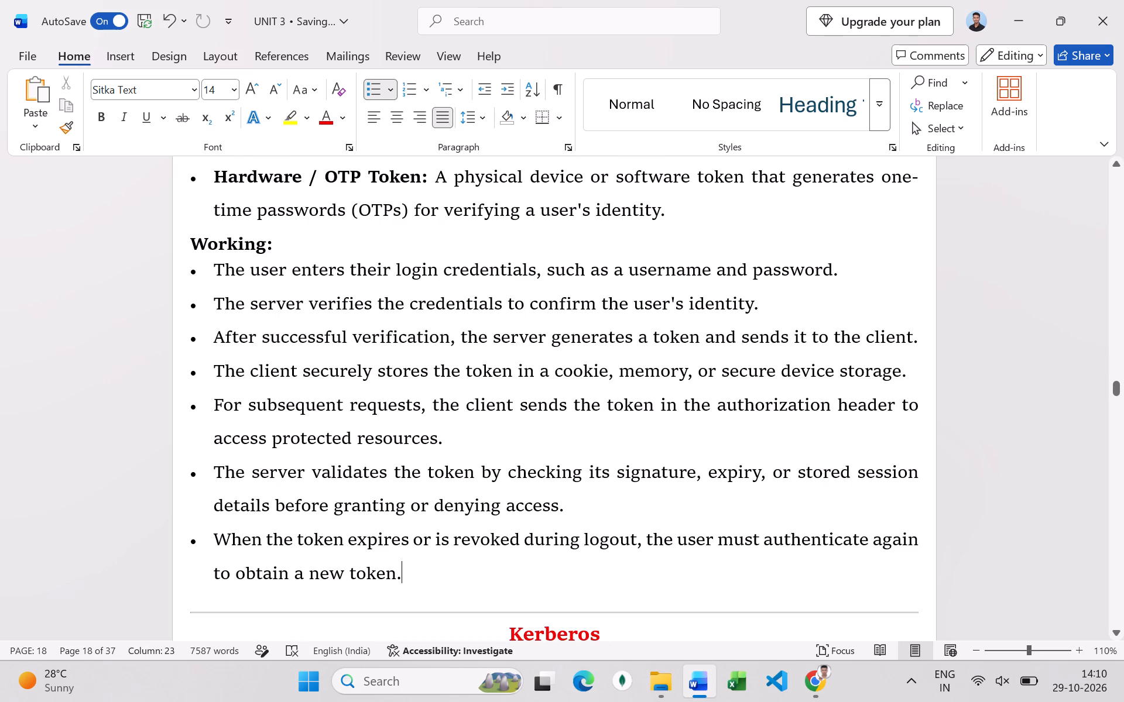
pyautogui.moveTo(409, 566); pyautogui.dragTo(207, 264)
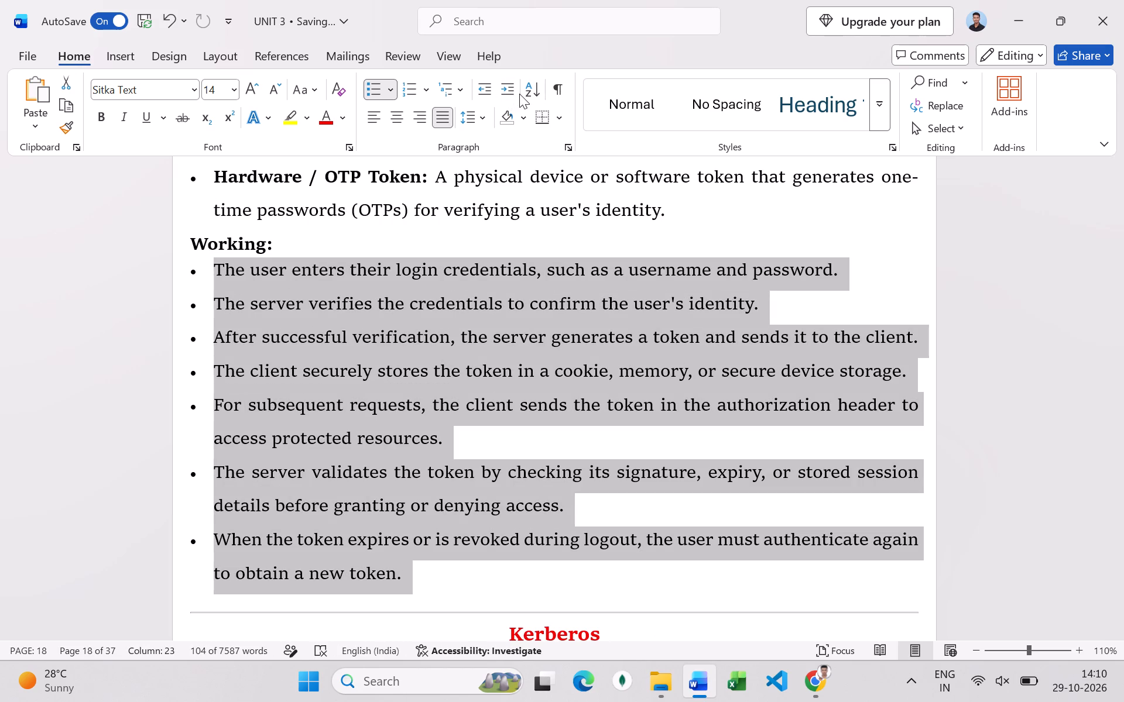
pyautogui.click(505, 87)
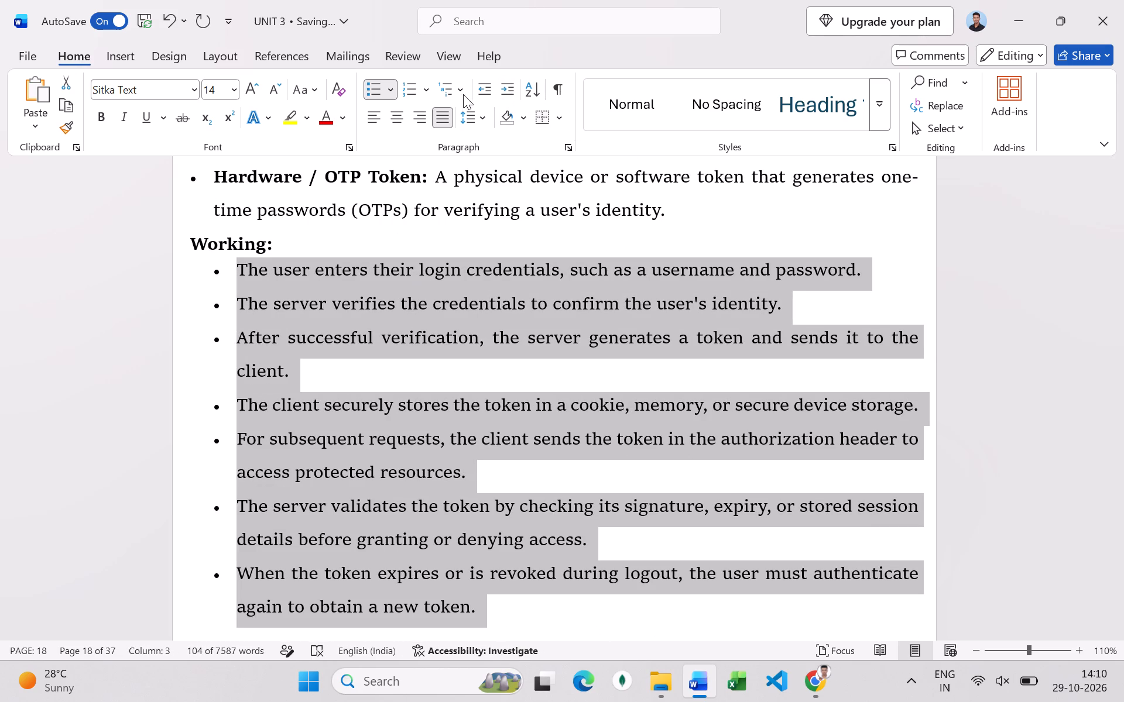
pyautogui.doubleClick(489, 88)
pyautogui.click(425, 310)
# Set the line spacing of the introductory paragraph under the Kerberos heading to 1.5.
pyautogui.scroll(-5, 437, 328)
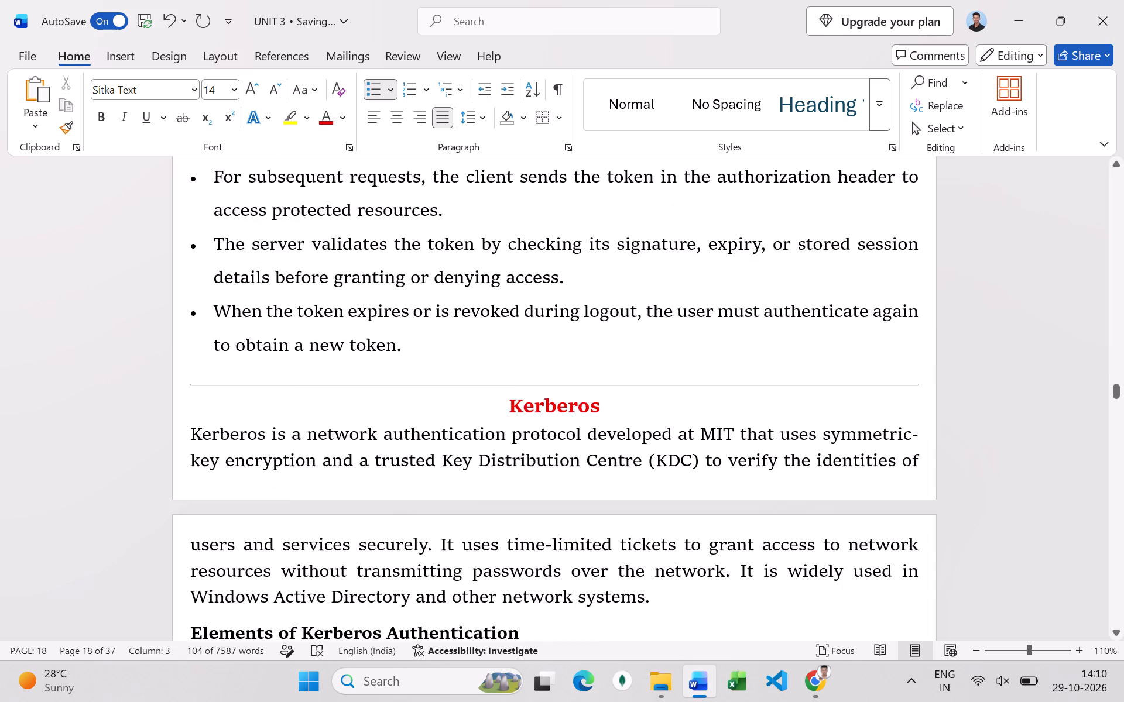
pyautogui.scroll(-3, 431, 340)
pyautogui.moveTo(657, 463); pyautogui.dragTo(282, 365)
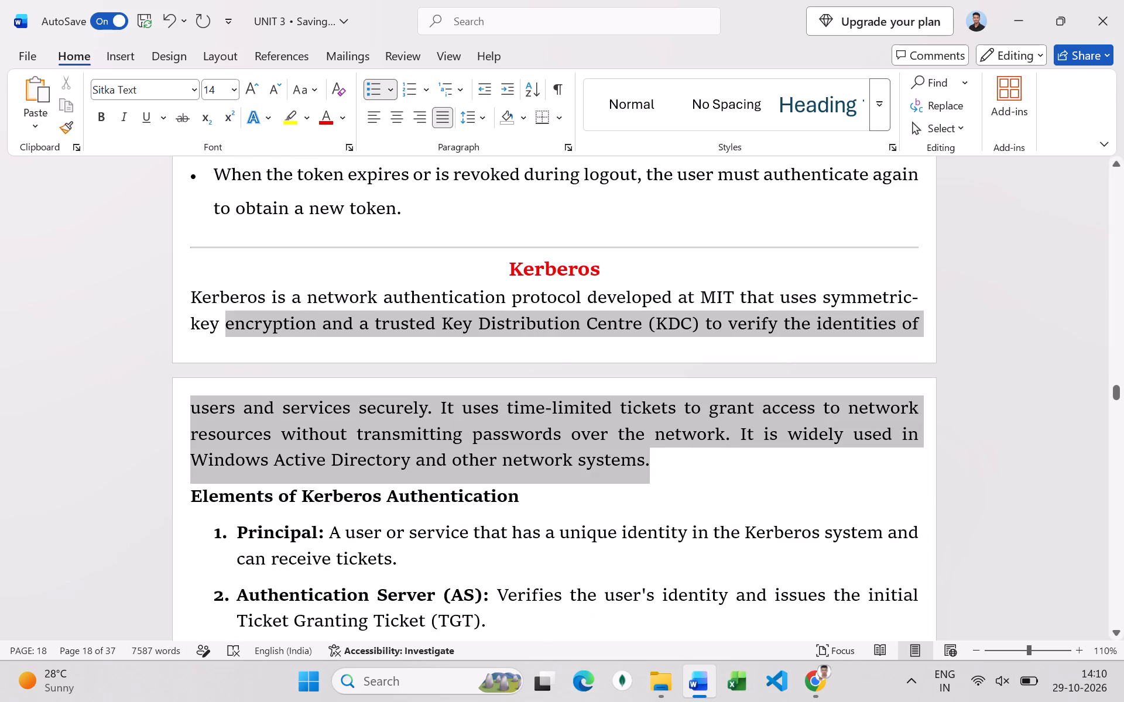
pyautogui.moveTo(282, 365); pyautogui.dragTo(172, 297)
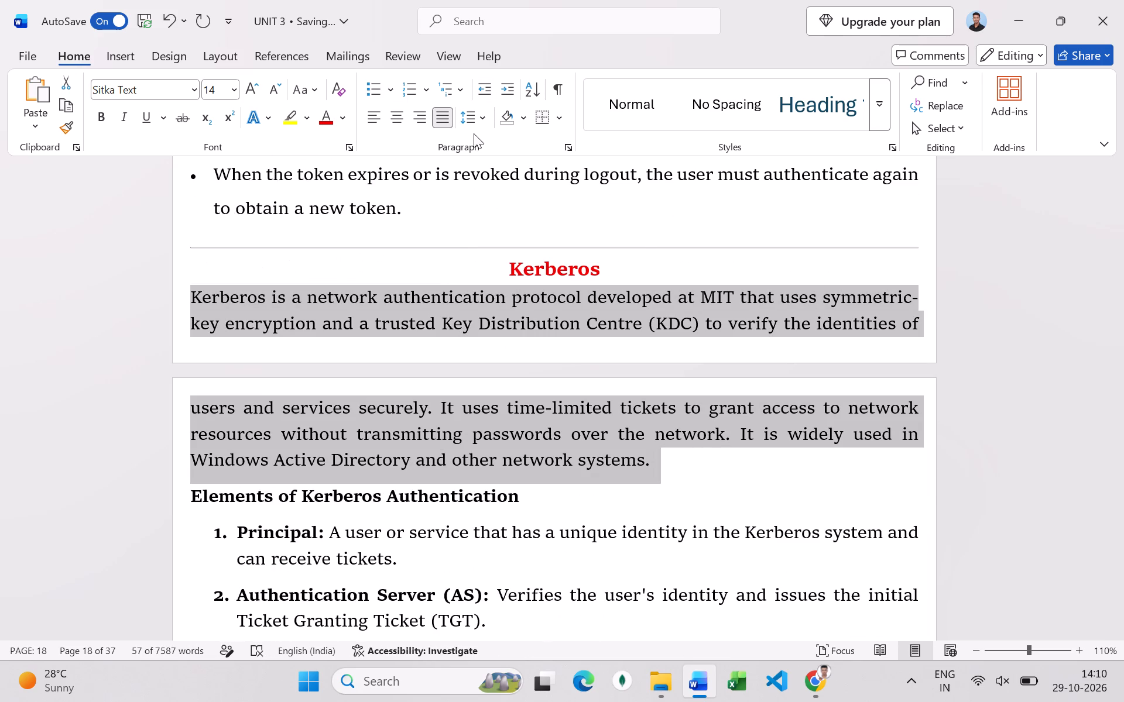
pyautogui.click(474, 118)
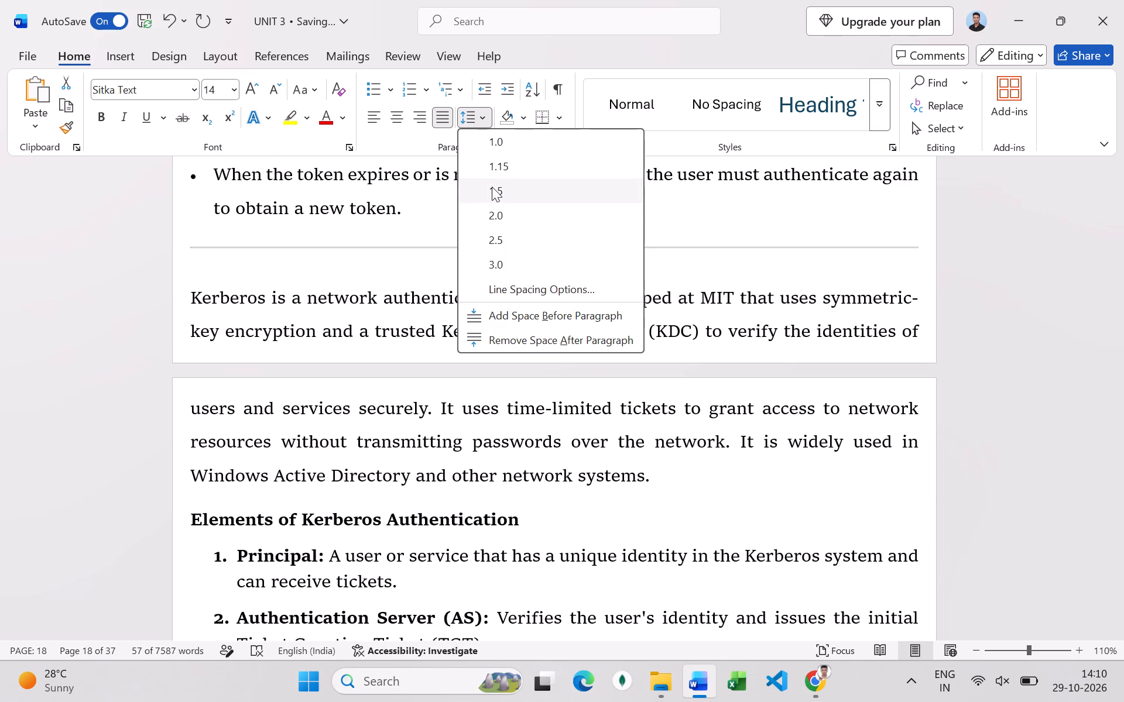
pyautogui.click(492, 187)
pyautogui.click(509, 329)
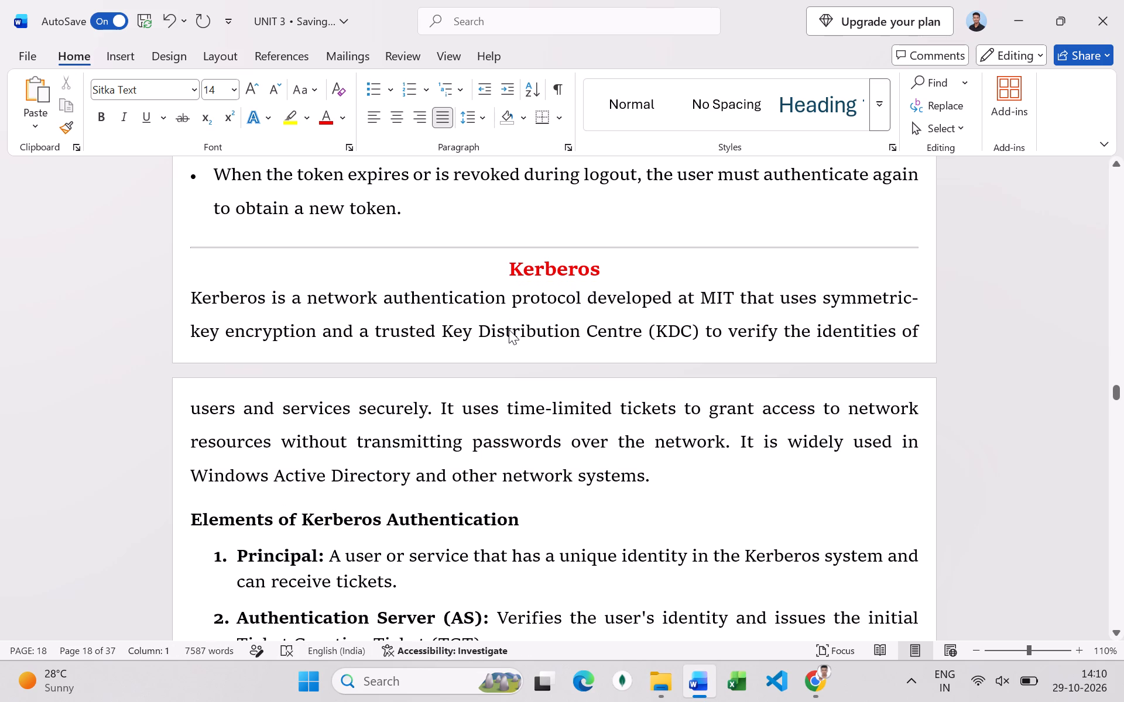
# Change the numbered Elements of Kerberos Authentication list to solid round bullets and move it out to the left margin.
pyautogui.scroll(-5, 509, 329)
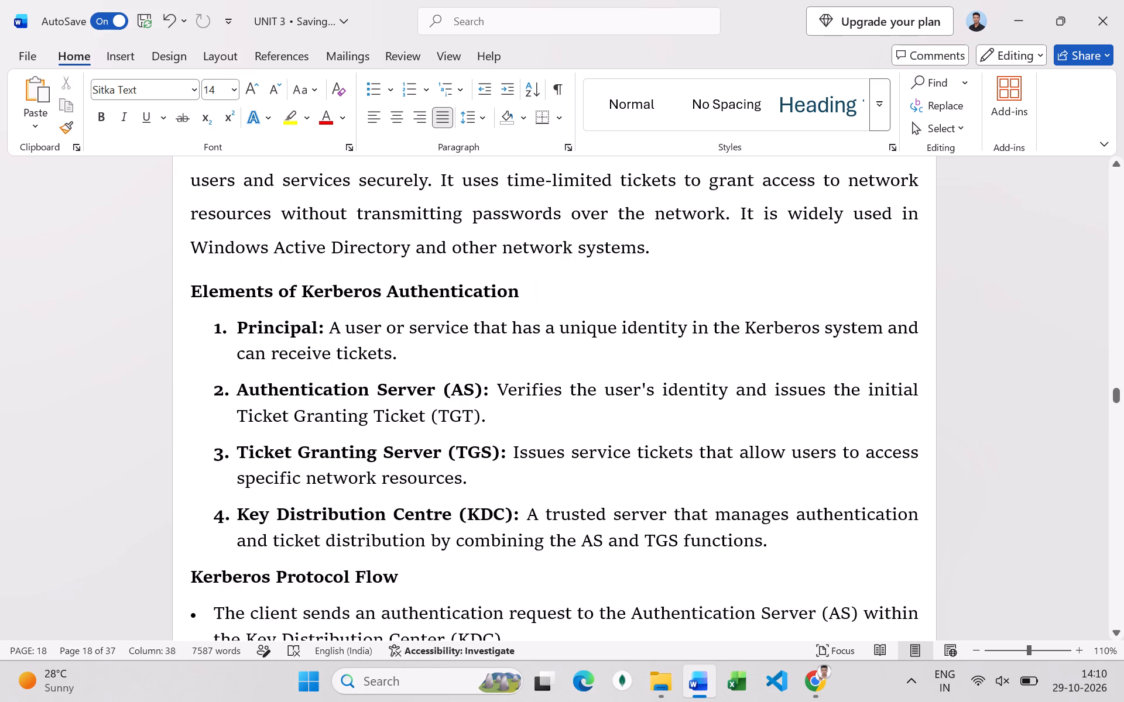
pyautogui.moveTo(773, 539); pyautogui.dragTo(299, 416)
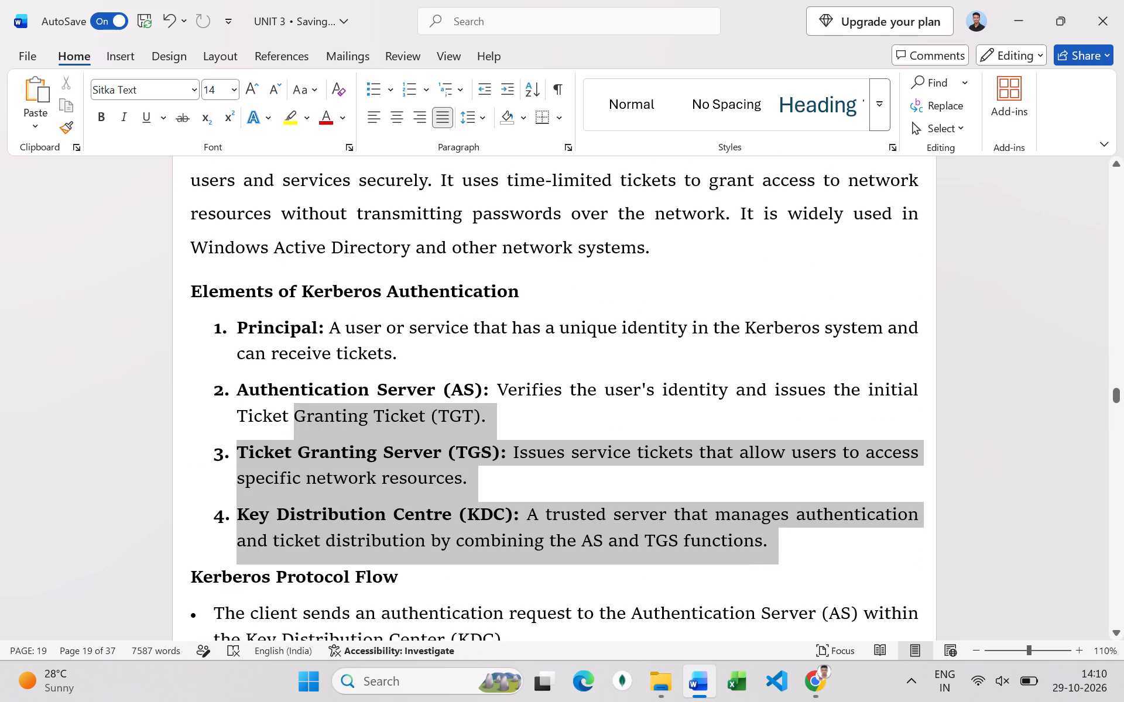
pyautogui.moveTo(299, 416); pyautogui.dragTo(223, 331)
pyautogui.click(376, 99)
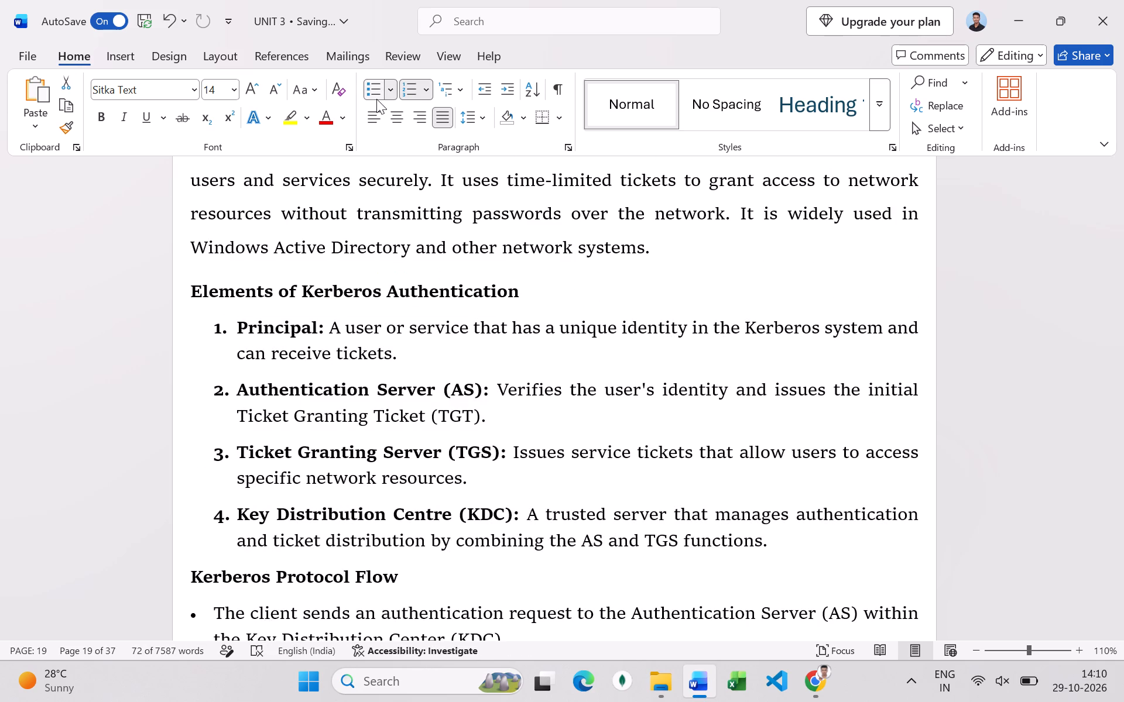
pyautogui.click(394, 85)
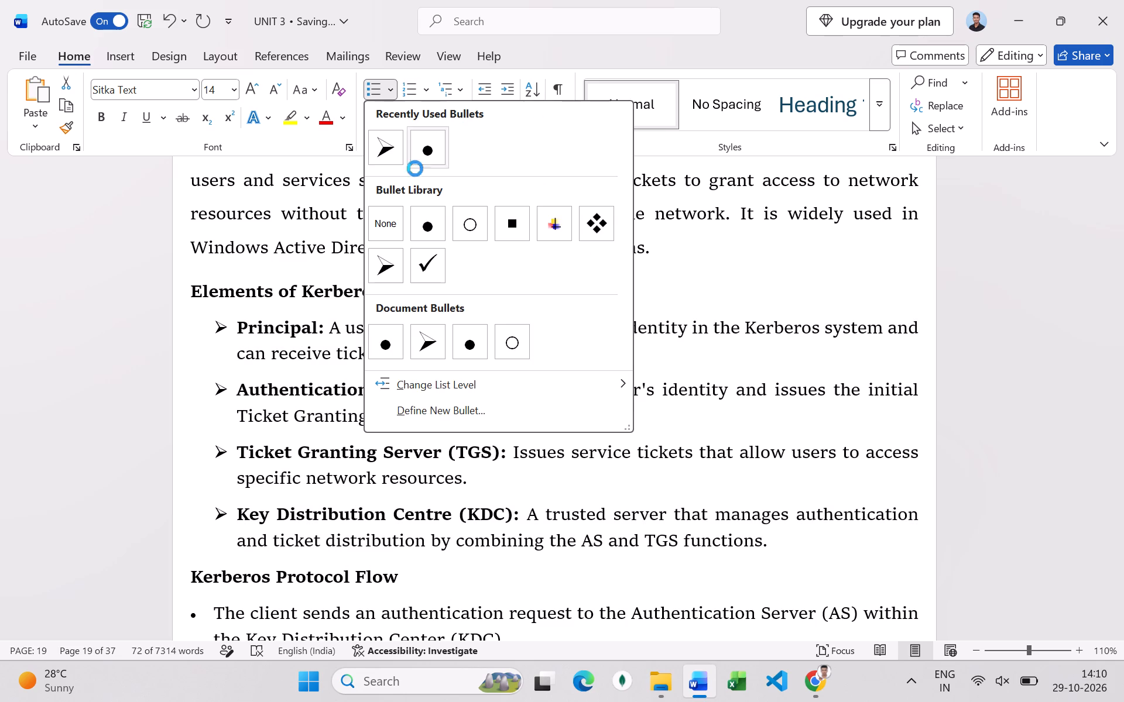
pyautogui.click(436, 163)
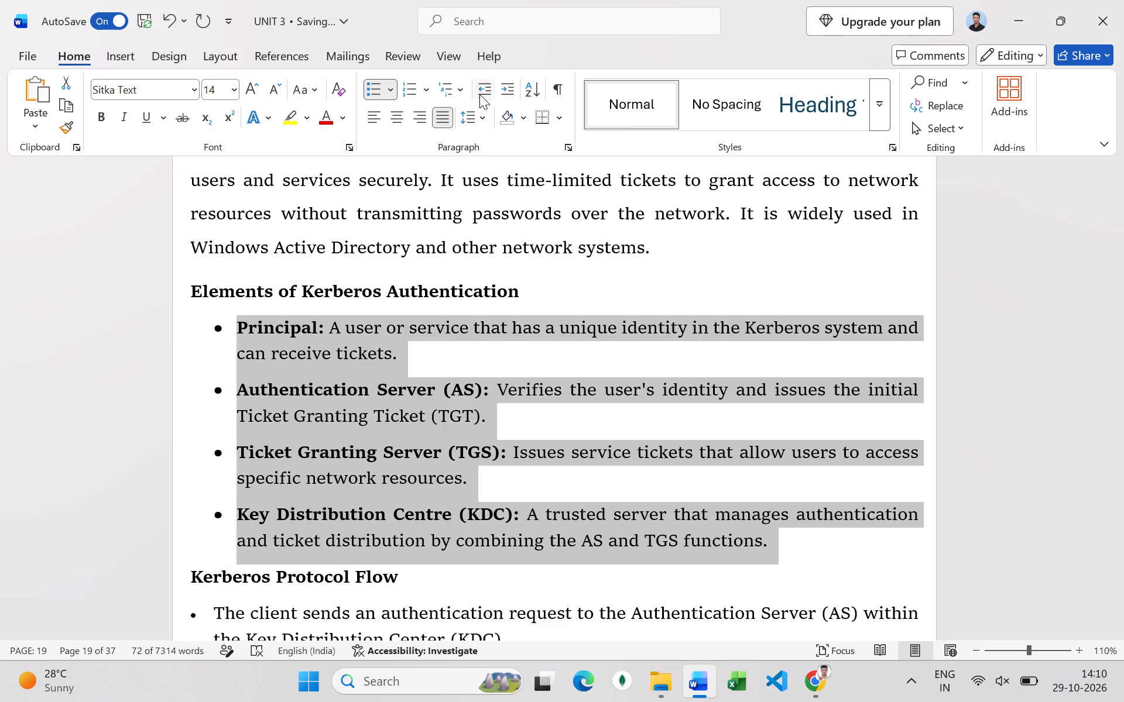
pyautogui.doubleClick(479, 94)
# Reduce the font size of the bullet symbols in the Elements of Kerberos Authentication list to 12.
pyautogui.click(194, 323)
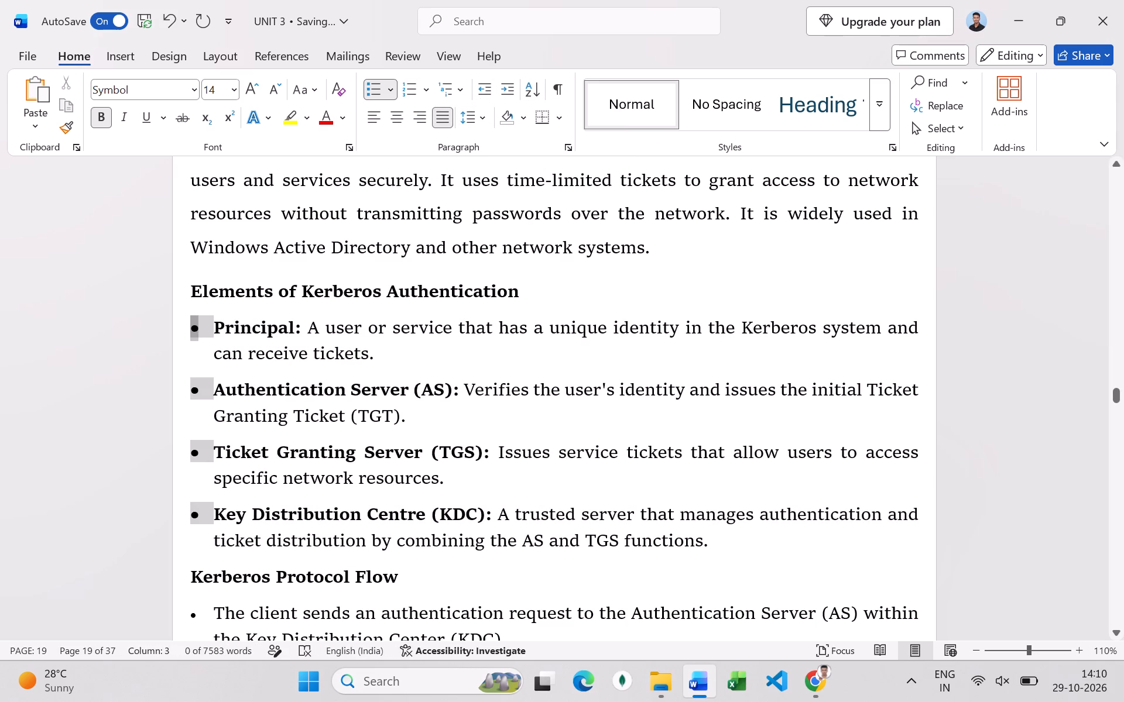
pyautogui.doubleClick(273, 99)
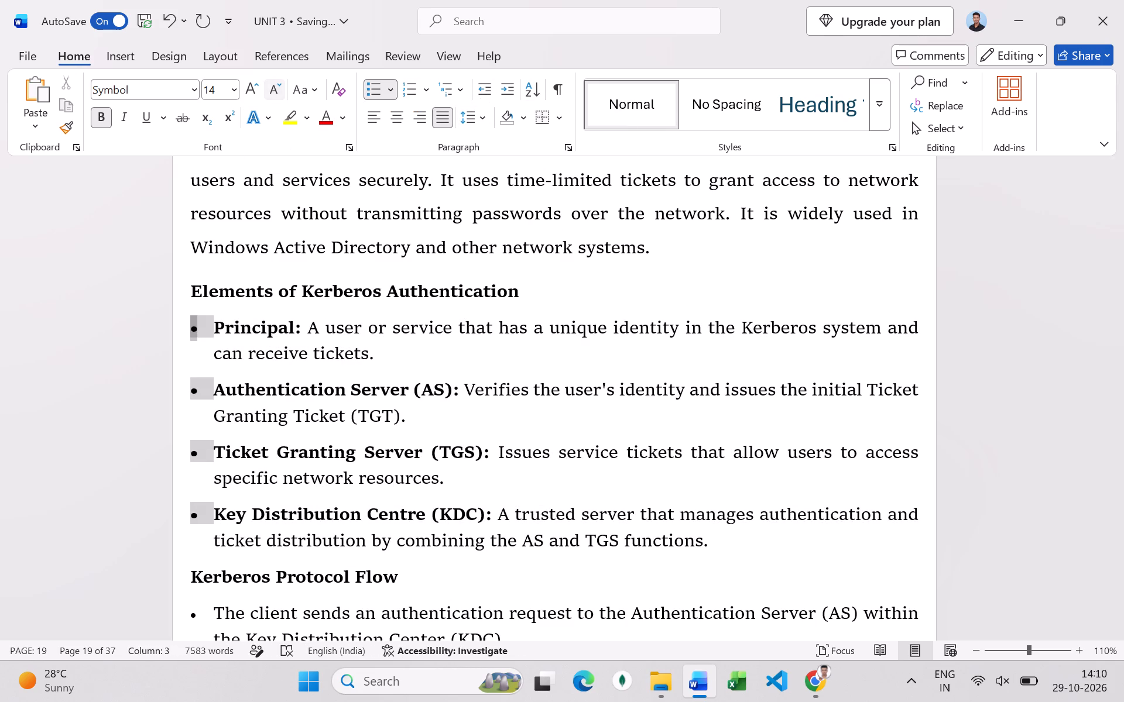
pyautogui.click(340, 325)
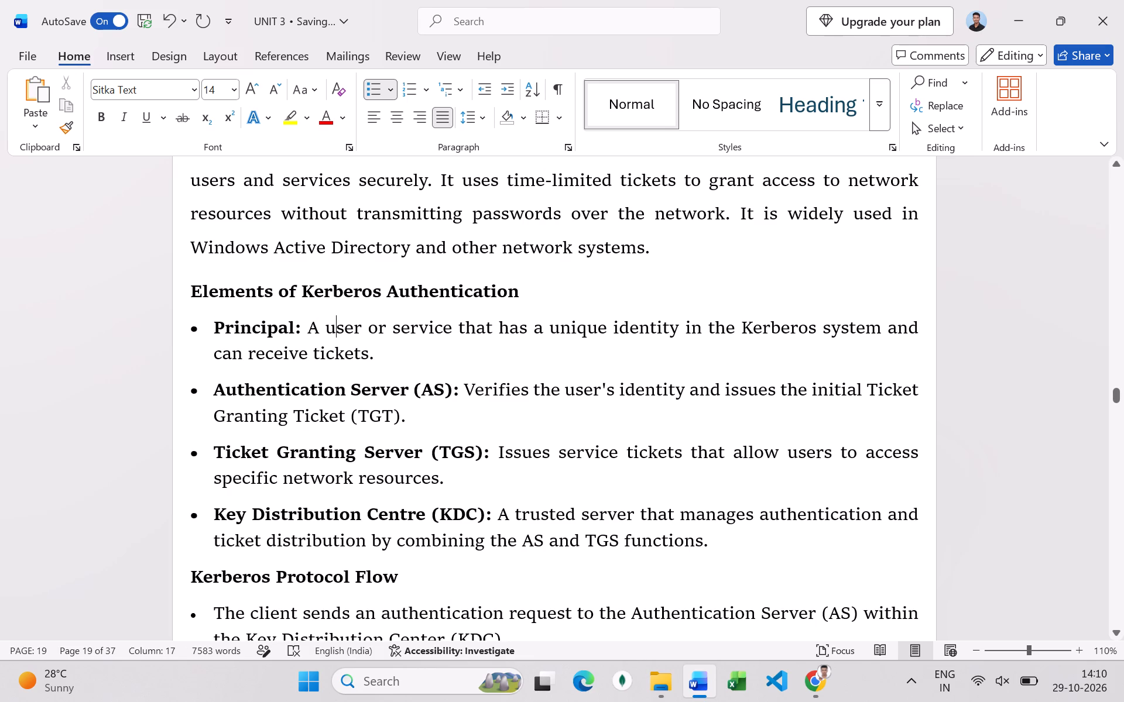
# Shrink the bullet symbols of the Elements of Kerberos Authentication list further, to about the size of those under Kerberos Protocol Flow.
pyautogui.scroll(-5, 445, 425)
pyautogui.scroll(-1, 302, 373)
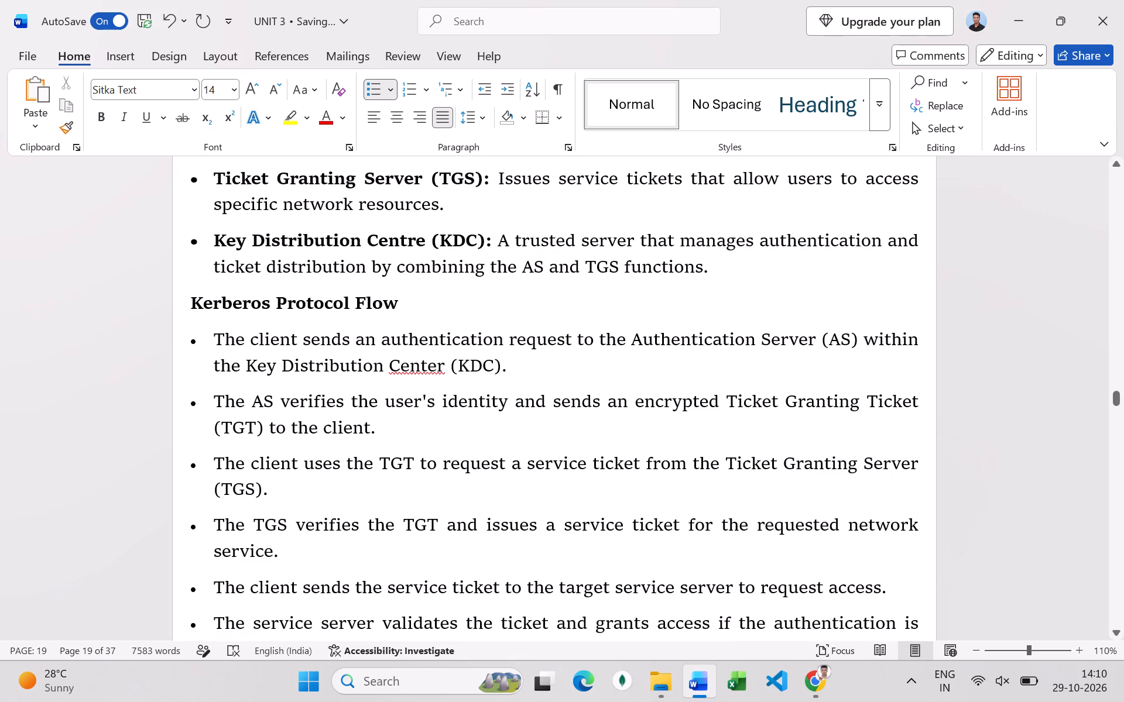
pyautogui.click(191, 245)
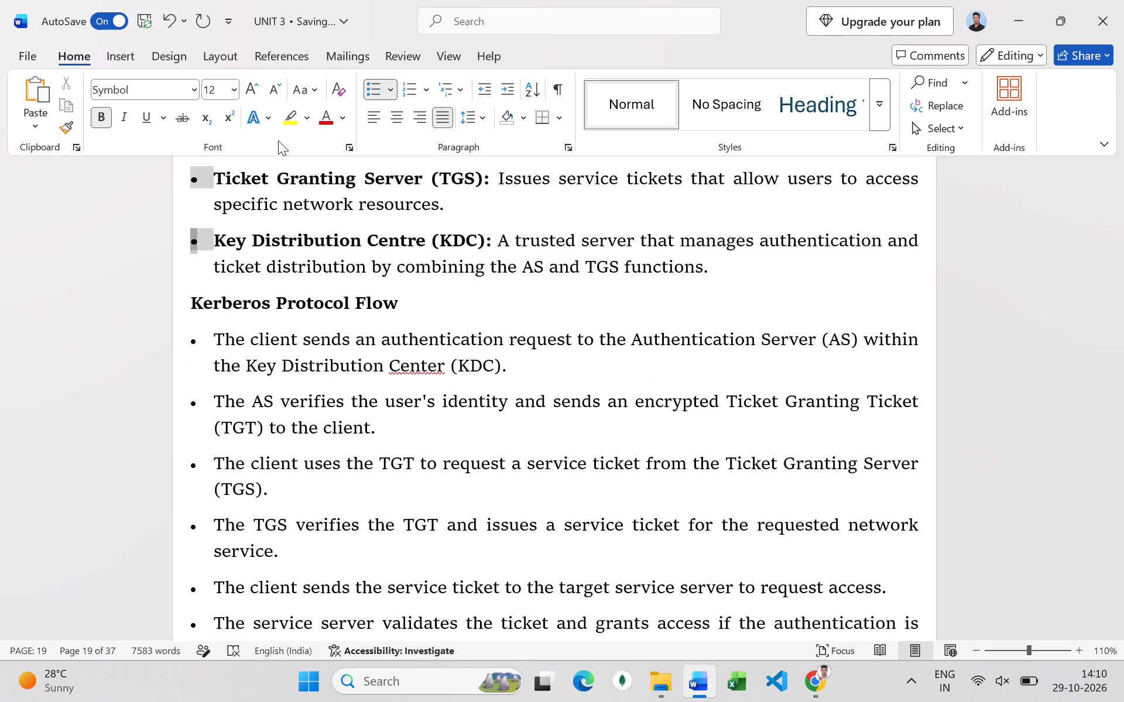
pyautogui.doubleClick(278, 87)
pyautogui.click(317, 264)
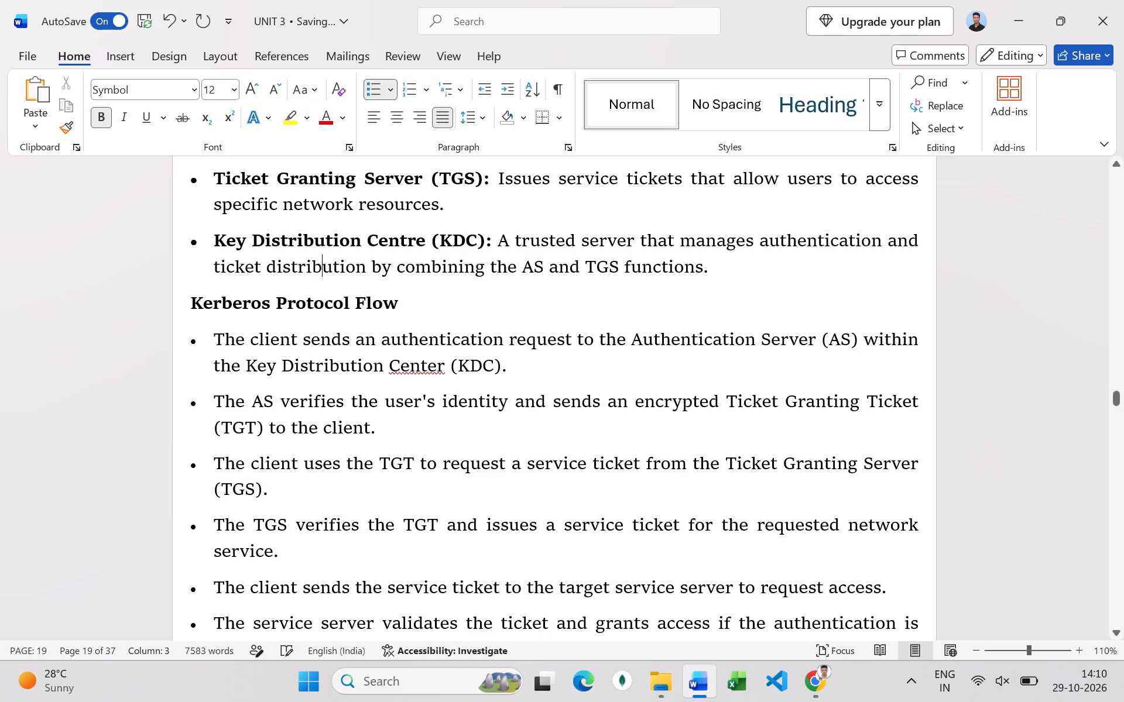
pyautogui.scroll(4, 358, 301)
pyautogui.scroll(3, 314, 331)
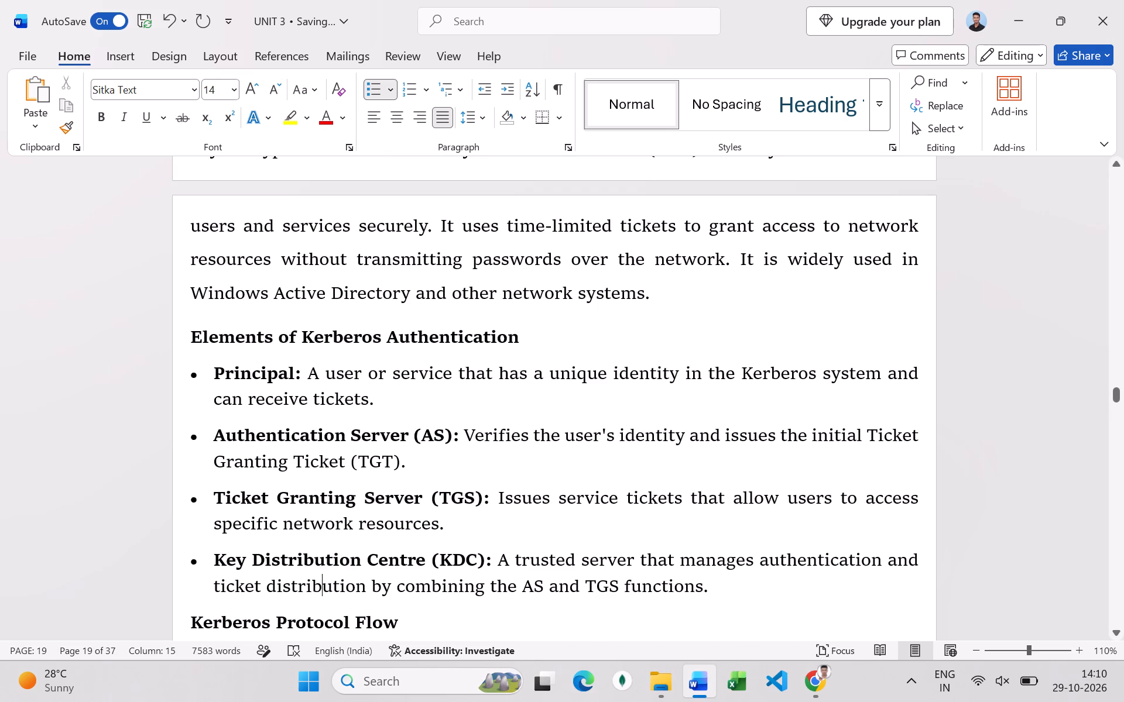
pyautogui.click(195, 376)
pyautogui.doubleClick(275, 99)
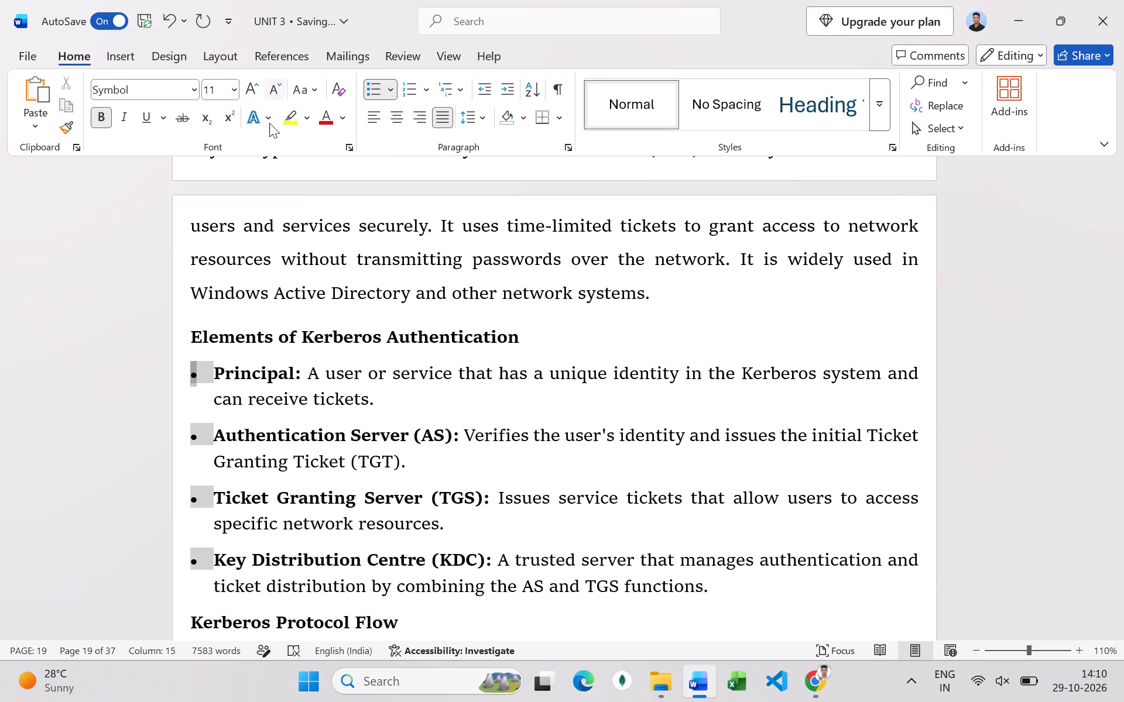
pyautogui.click(355, 469)
pyautogui.scroll(-3, 355, 470)
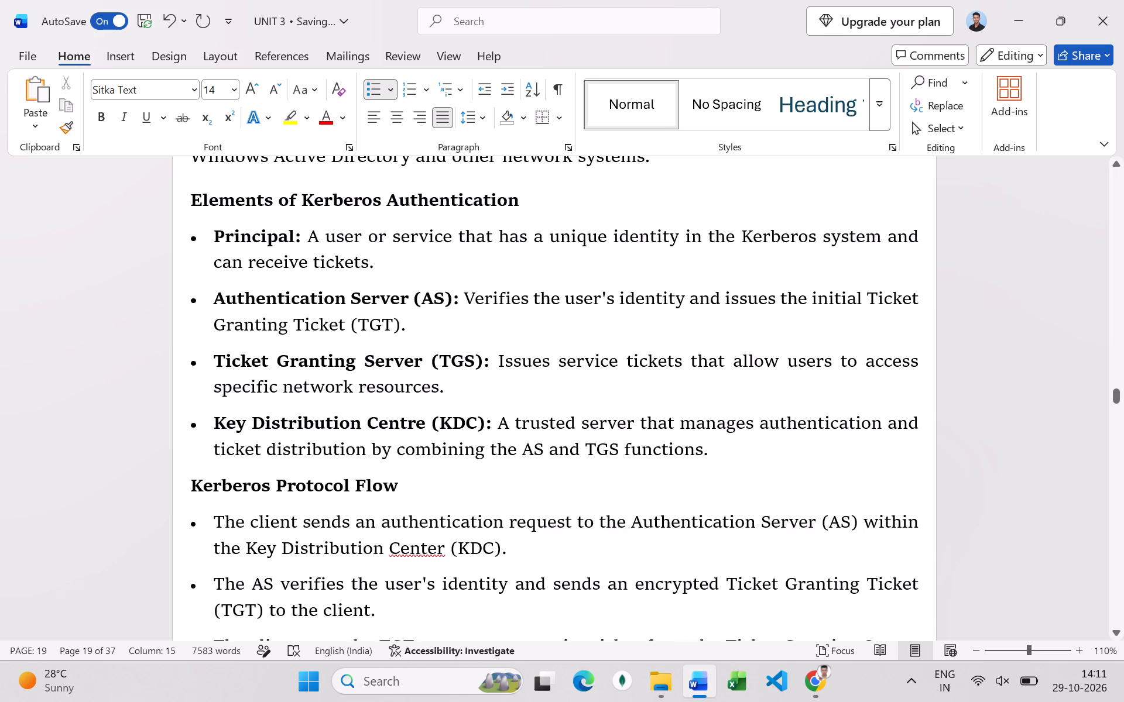
# Give the Kerberos Protocol Flow heading an arrowhead bullet and move it out to the left margin.
pyautogui.moveTo(418, 474); pyautogui.dragTo(172, 475)
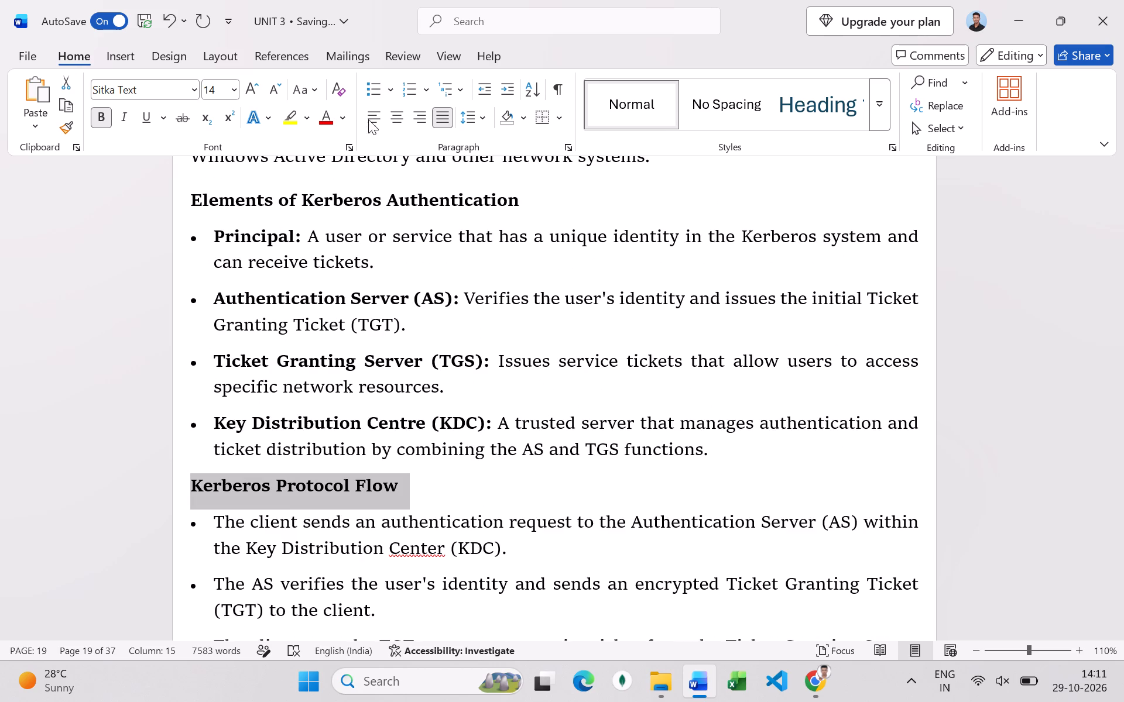
pyautogui.click(392, 96)
pyautogui.click(428, 153)
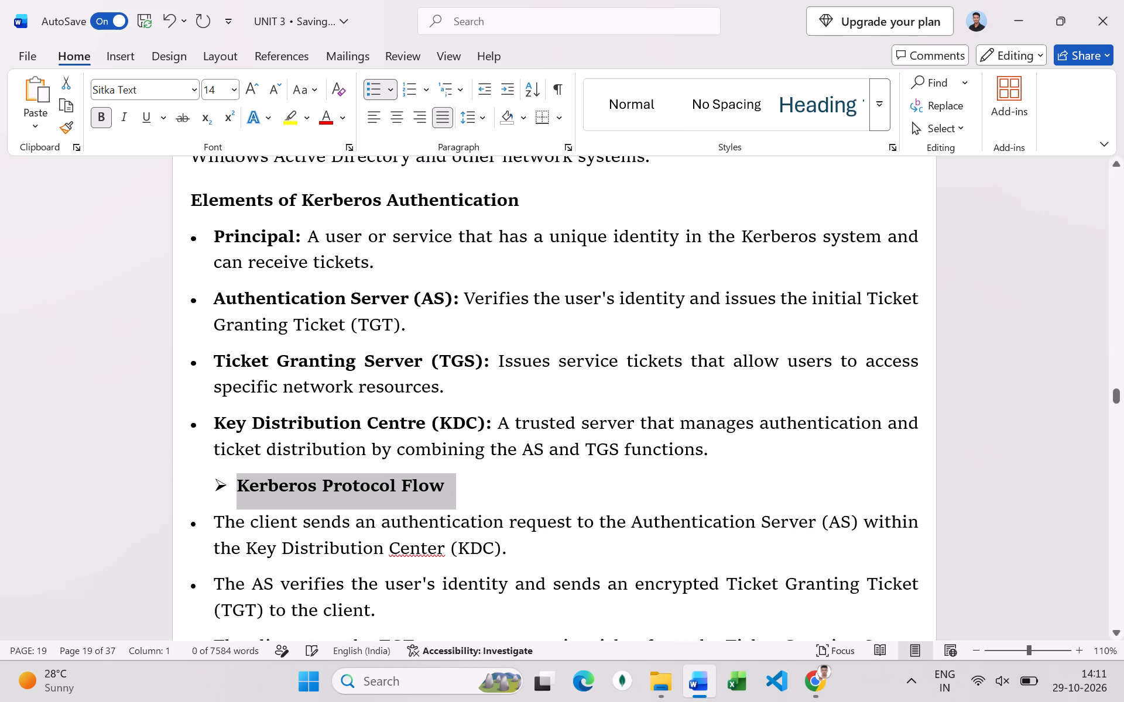
pyautogui.tripleClick(487, 88)
pyautogui.click(487, 88)
# Apply the same arrowhead bullet to the Elements of Kerberos Authentication heading.
pyautogui.scroll(3, 432, 277)
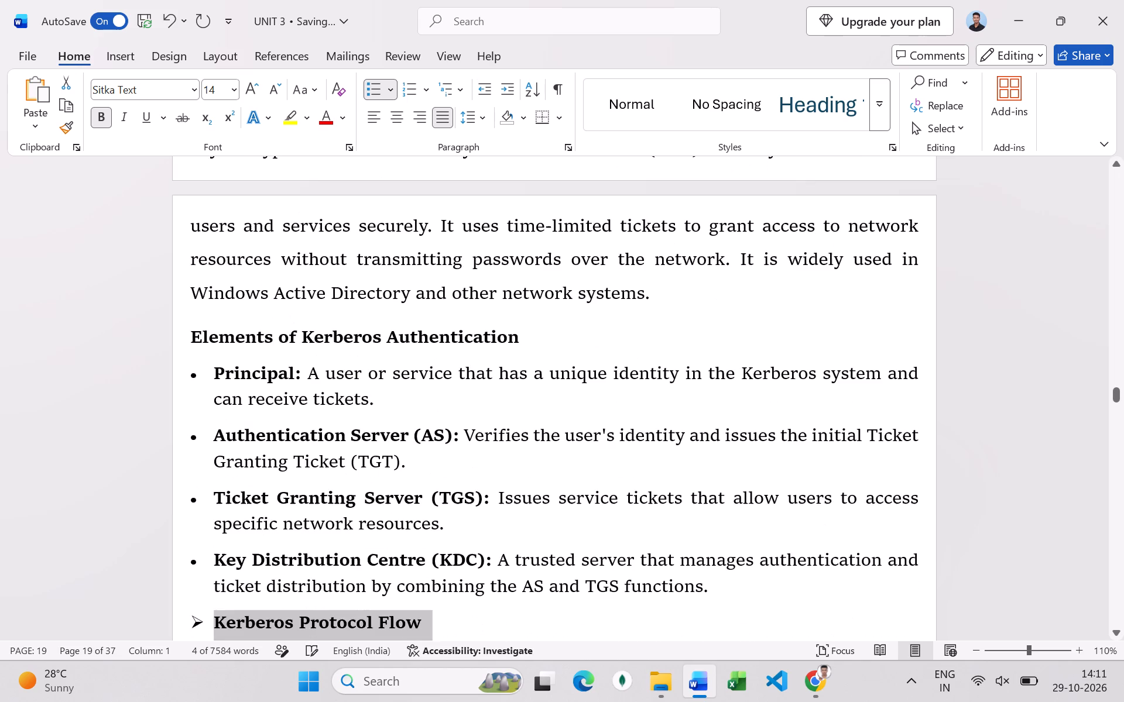
pyautogui.scroll(2, 417, 315)
pyautogui.click(191, 424)
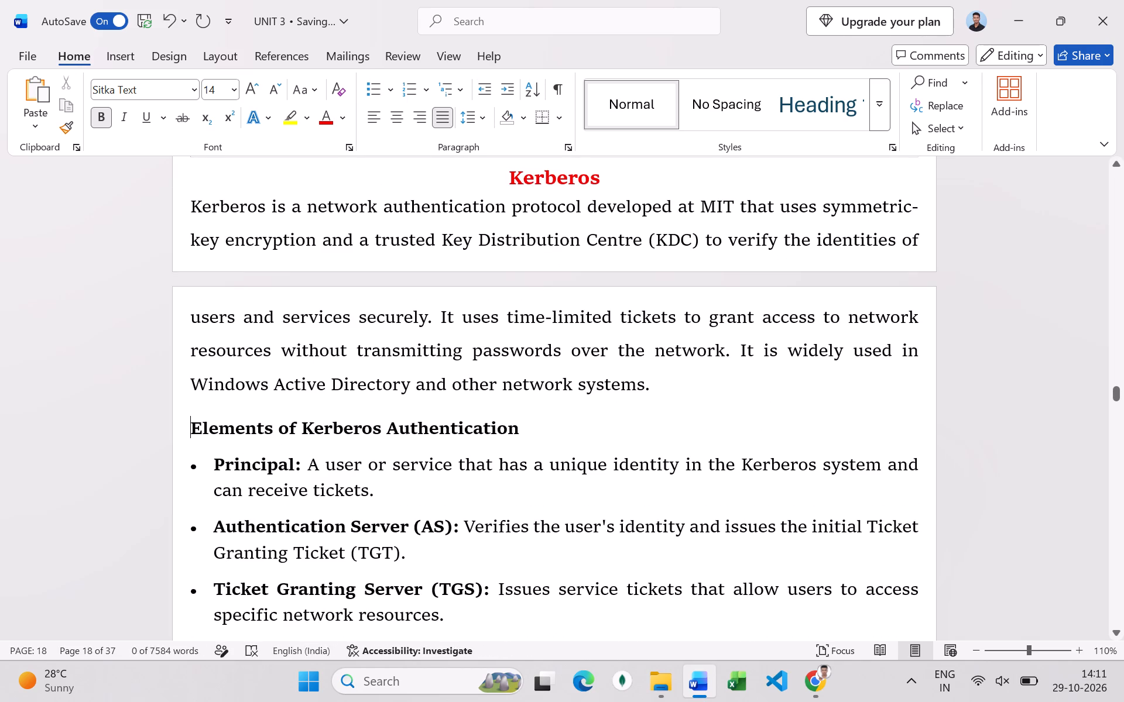
pyautogui.click(378, 86)
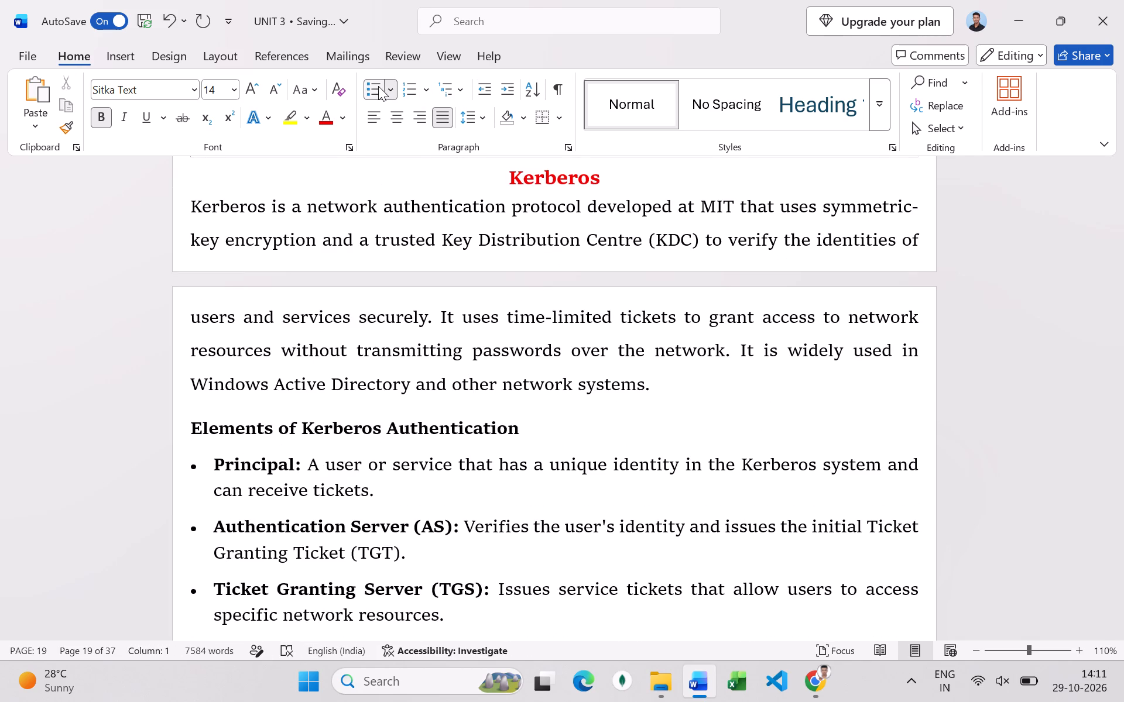
# Indent the four bullets from Principal to Key Distribution Centre (KDC) one level under their heading.
pyautogui.scroll(-5, 433, 232)
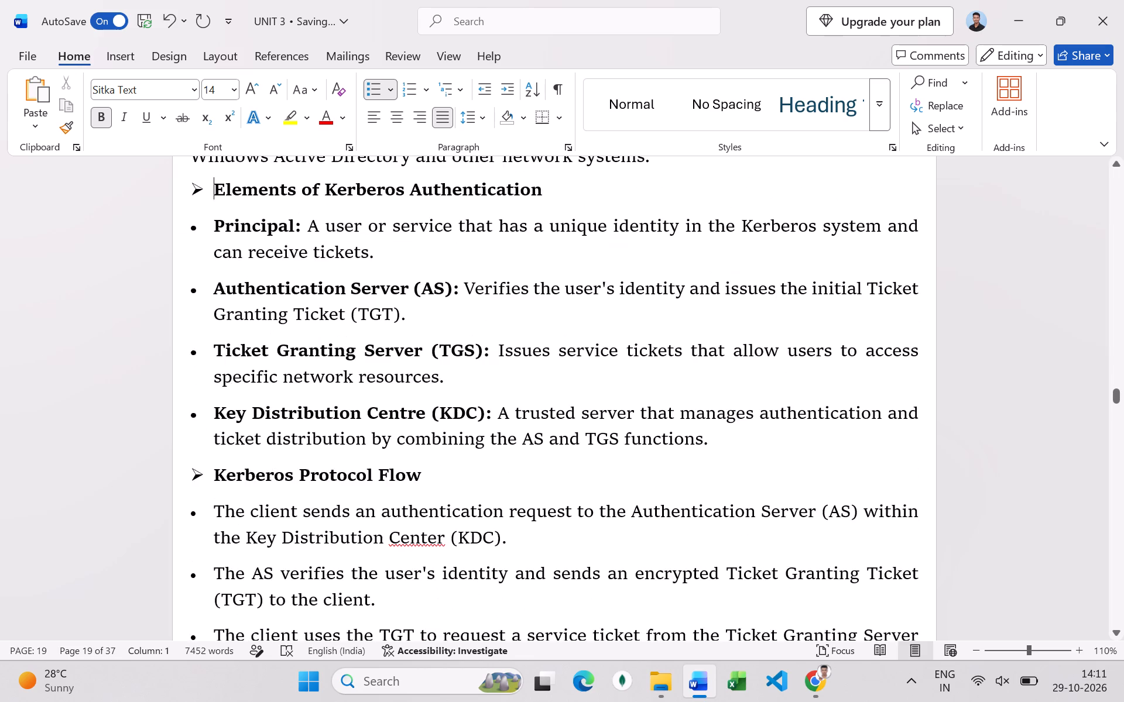
pyautogui.scroll(-5, 431, 239)
pyautogui.scroll(4, 458, 262)
pyautogui.scroll(1, 603, 370)
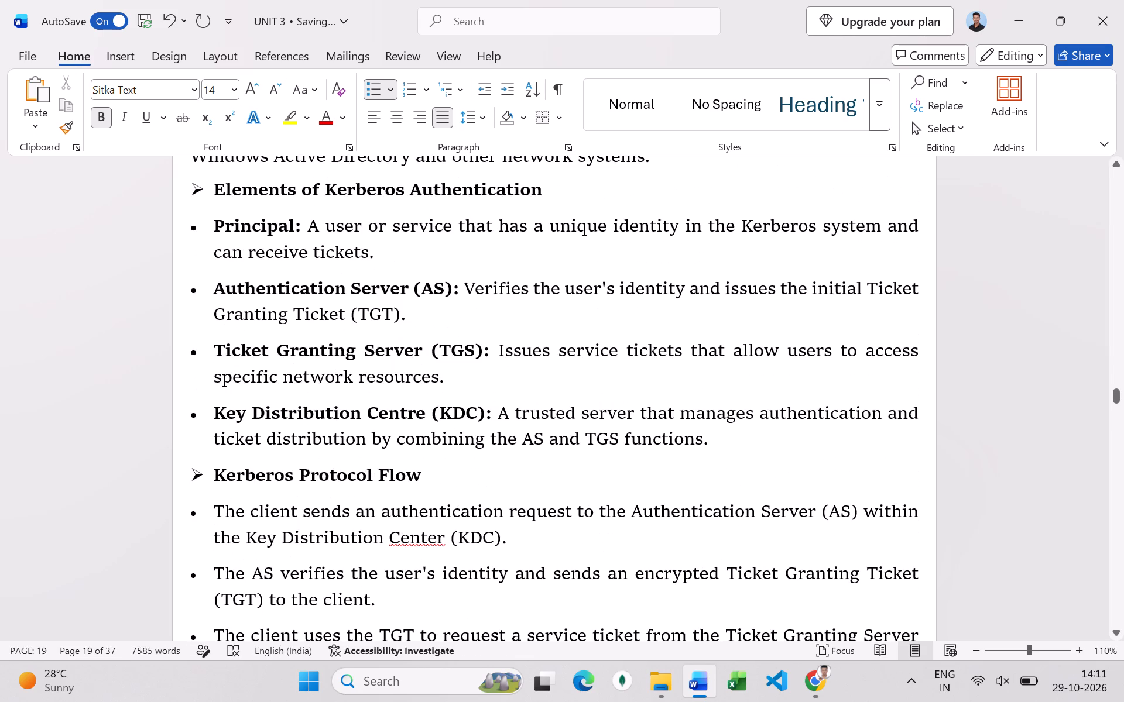
pyautogui.moveTo(720, 442); pyautogui.dragTo(327, 160)
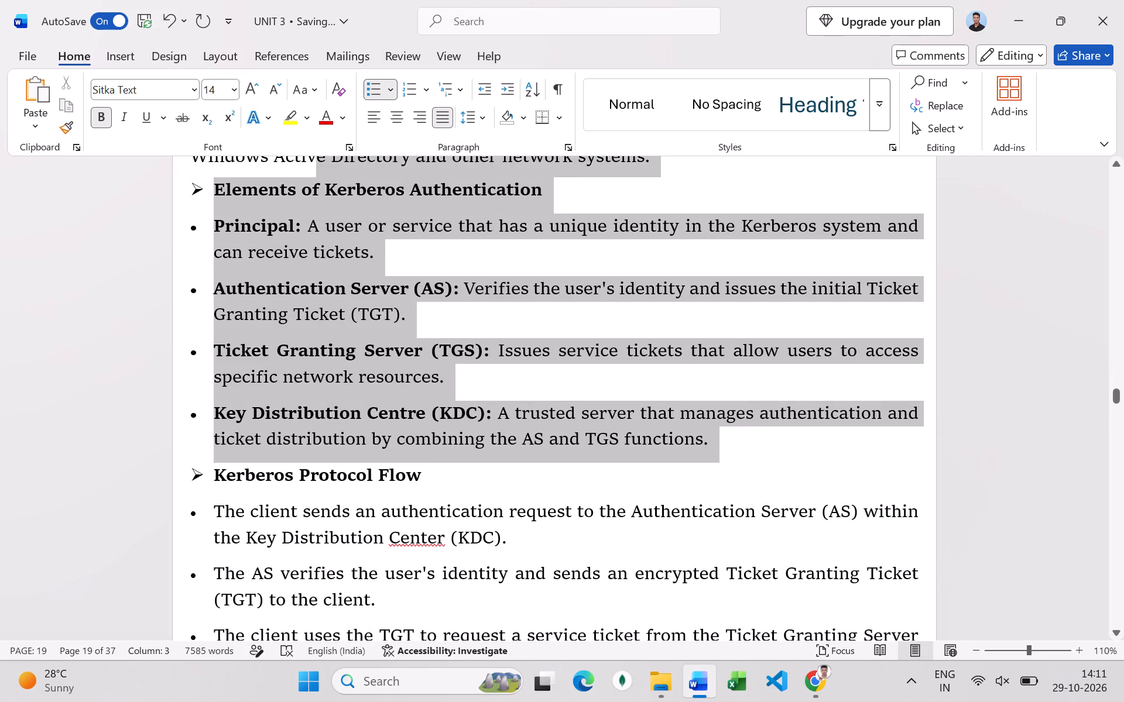
pyautogui.moveTo(327, 160); pyautogui.dragTo(361, 134)
pyautogui.click(458, 236)
pyautogui.moveTo(733, 464); pyautogui.dragTo(713, 464)
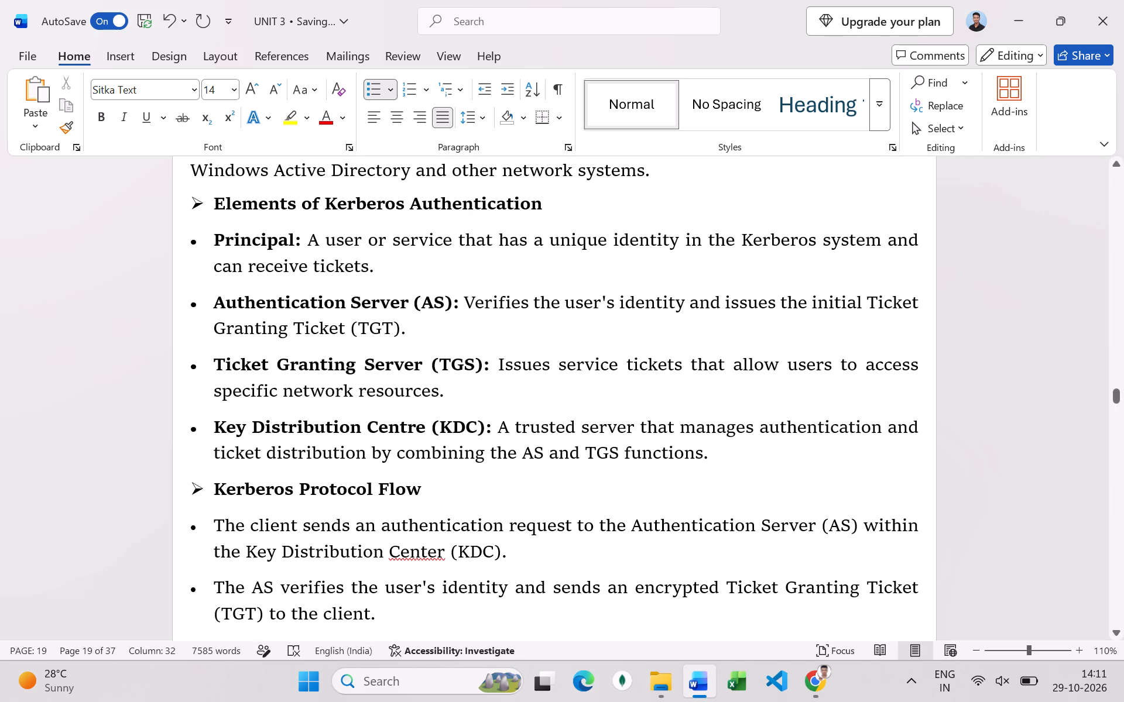
pyautogui.moveTo(713, 464); pyautogui.dragTo(203, 251)
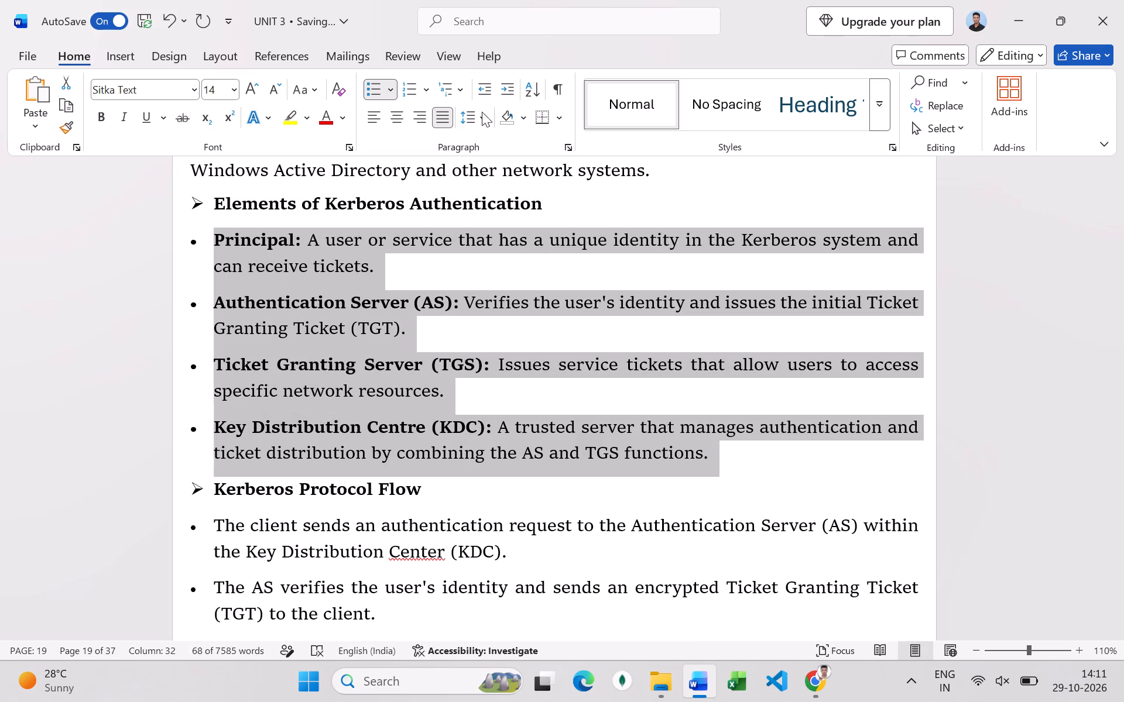
pyautogui.click(506, 92)
pyautogui.click(431, 290)
# Indent the bulleted list under Kerberos Protocol Flow one level.
pyautogui.scroll(-6, 457, 302)
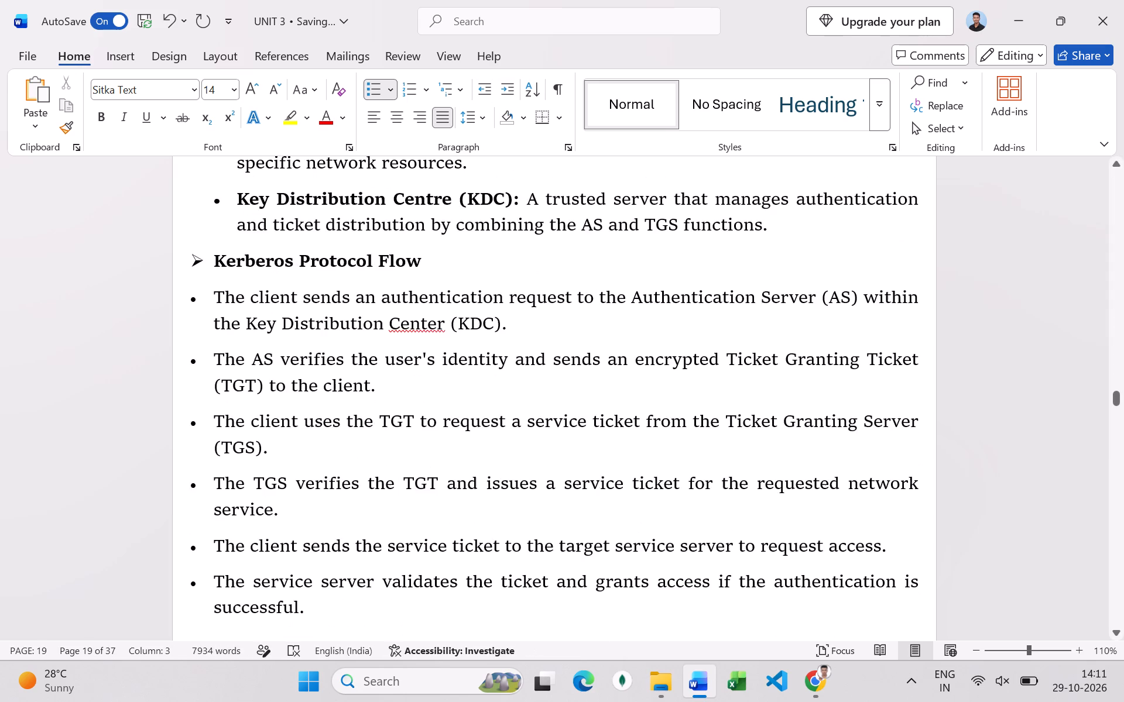
pyautogui.moveTo(316, 570); pyautogui.dragTo(183, 266)
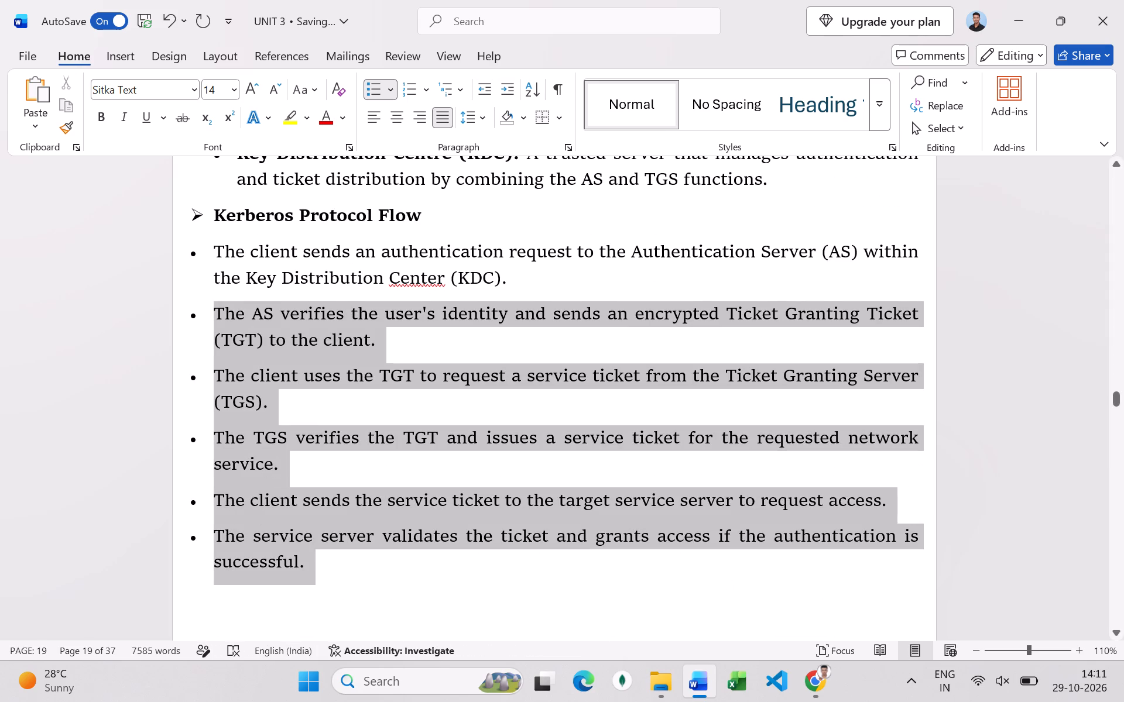
pyautogui.moveTo(183, 266); pyautogui.dragTo(179, 249)
pyautogui.click(503, 91)
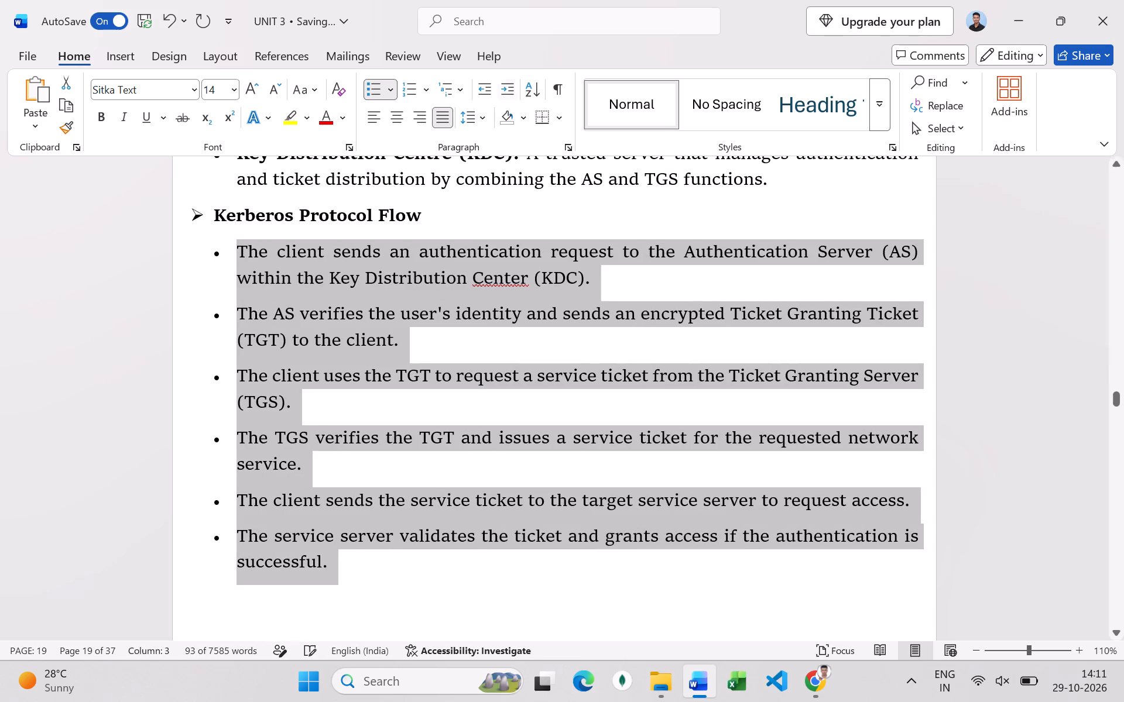
pyautogui.click(399, 373)
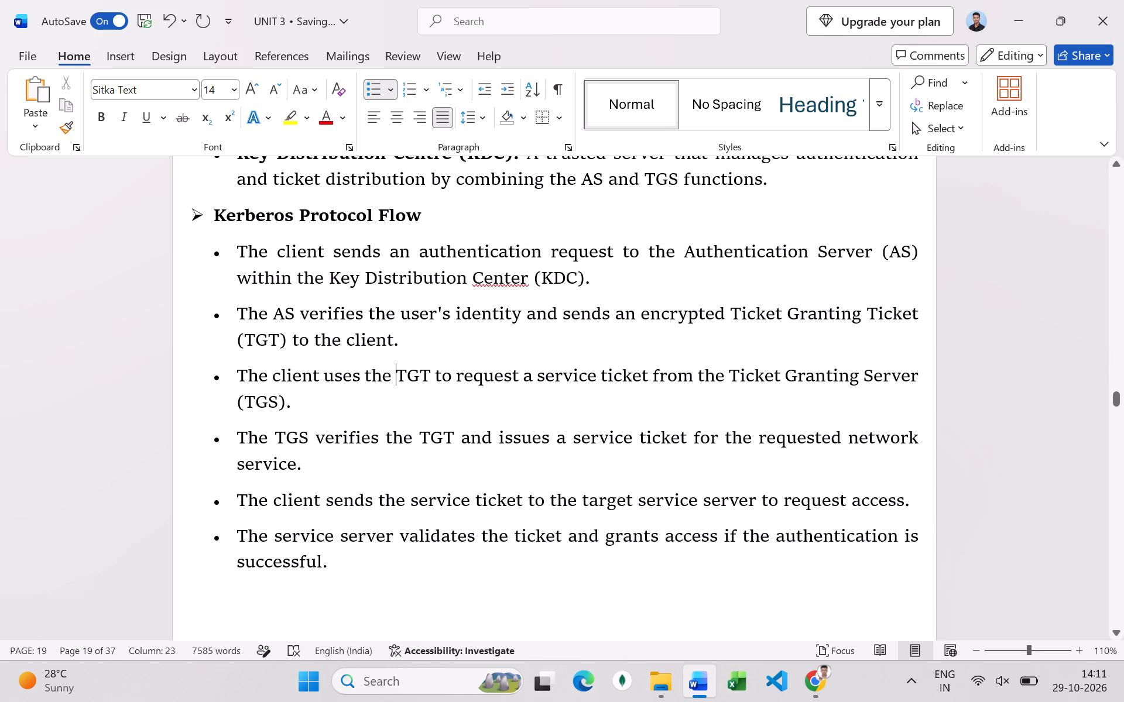
# Delete "(TGS)" and the space before it from the third Kerberos Protocol Flow bullet, keeping the full stop.
pyautogui.click(288, 400)
pyautogui.press('BackSpace')
pyautogui.press('BackSpace')
pyautogui.press('BackSpace')
pyautogui.press('BackSpace')
pyautogui.press('BackSpace')
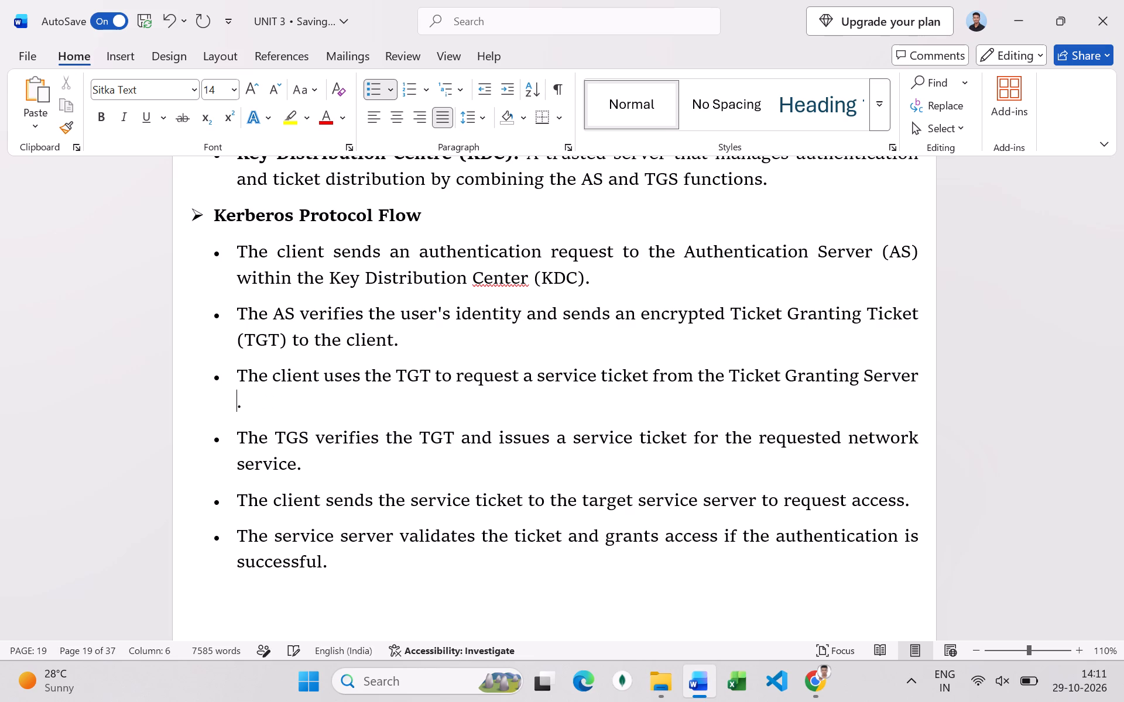
pyautogui.press('BackSpace')
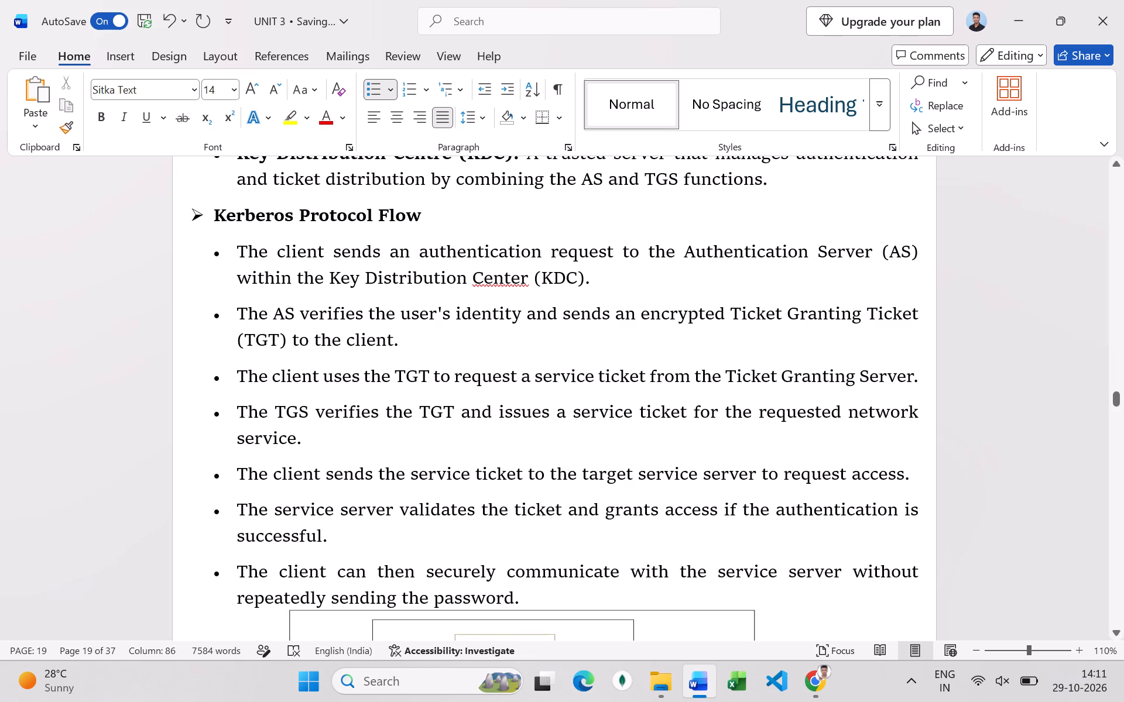
# Move the Kerberos diagram slightly to the right, towards the page centre, beneath the last Kerberos Protocol Flow bullet.
pyautogui.scroll(-8, 304, 361)
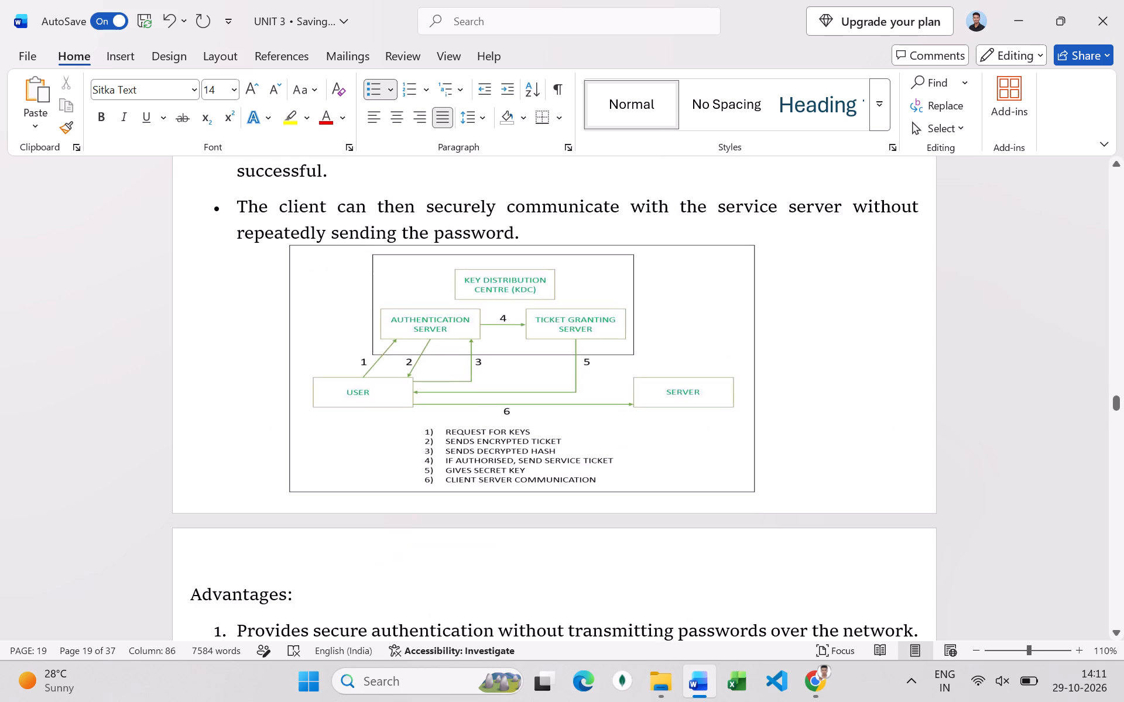
pyautogui.scroll(-2, 310, 369)
pyautogui.click(409, 335)
pyautogui.scroll(3, 412, 351)
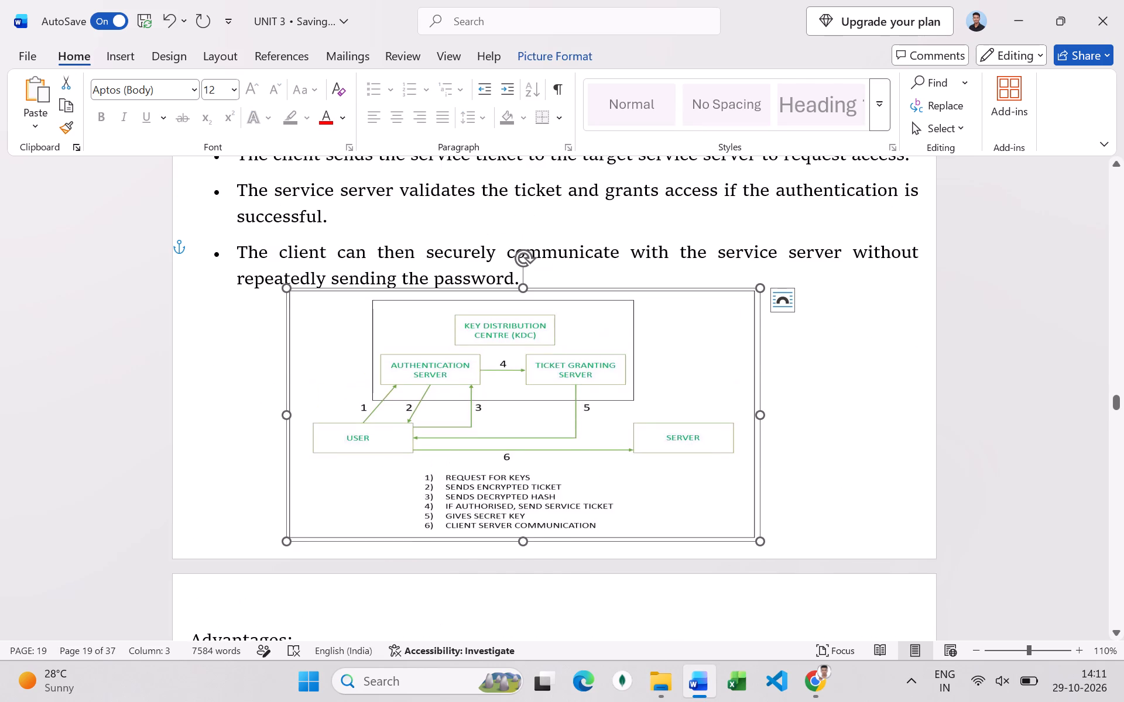
pyautogui.moveTo(436, 374); pyautogui.dragTo(437, 387)
pyautogui.moveTo(437, 388); pyautogui.dragTo(444, 392)
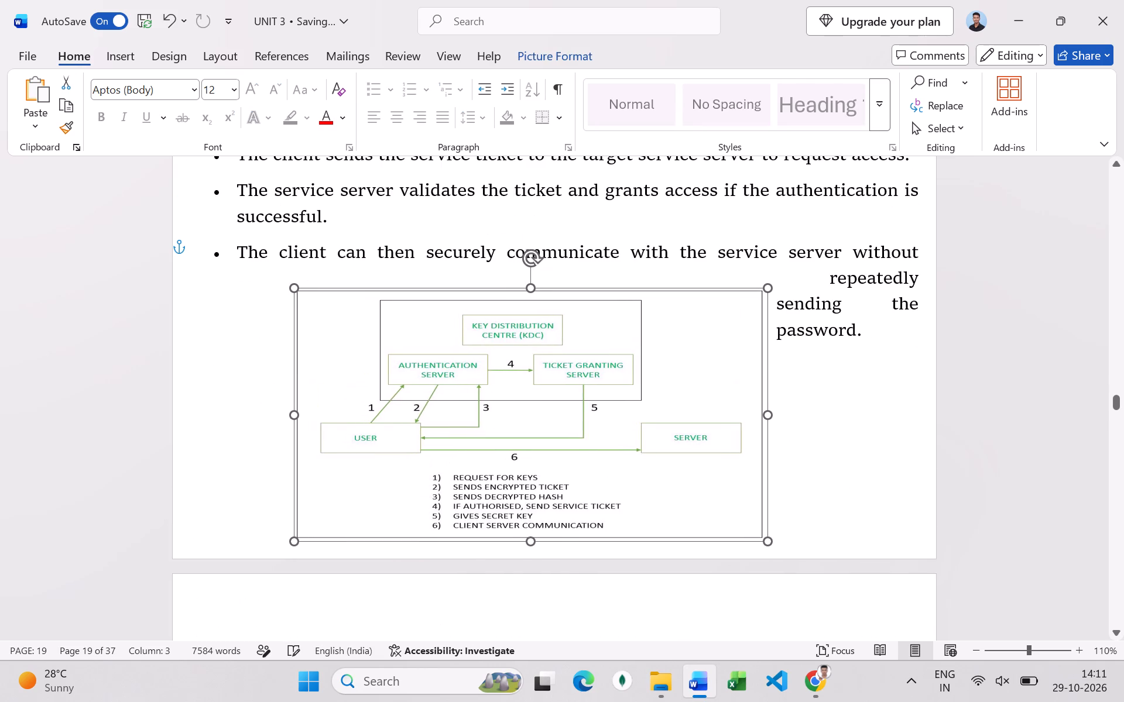
pyautogui.moveTo(444, 392); pyautogui.dragTo(465, 402)
pyautogui.scroll(1, 465, 402)
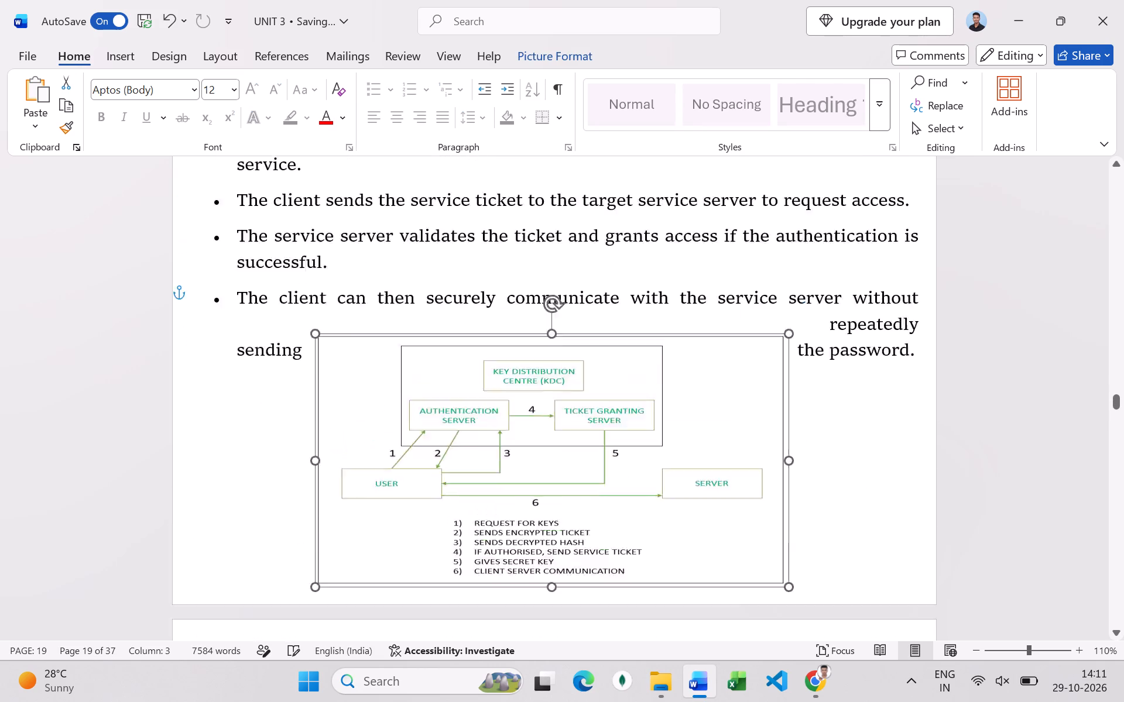
pyautogui.scroll(2, 465, 402)
pyautogui.moveTo(433, 476); pyautogui.dragTo(450, 514)
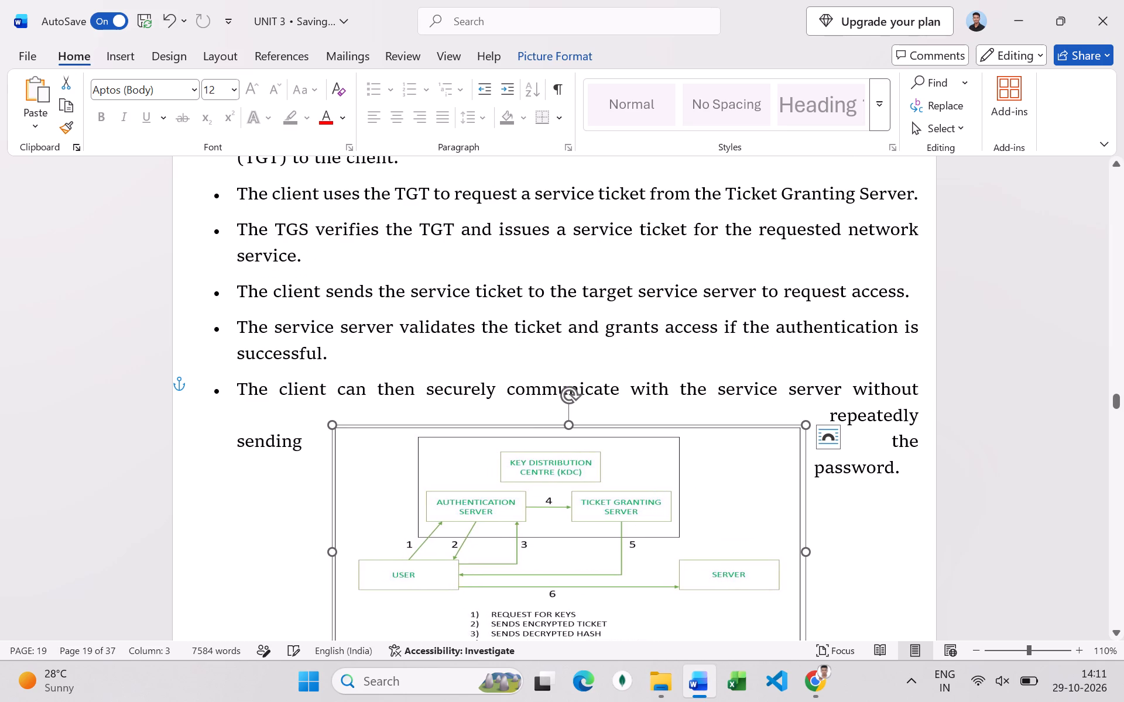
pyautogui.scroll(3, 431, 462)
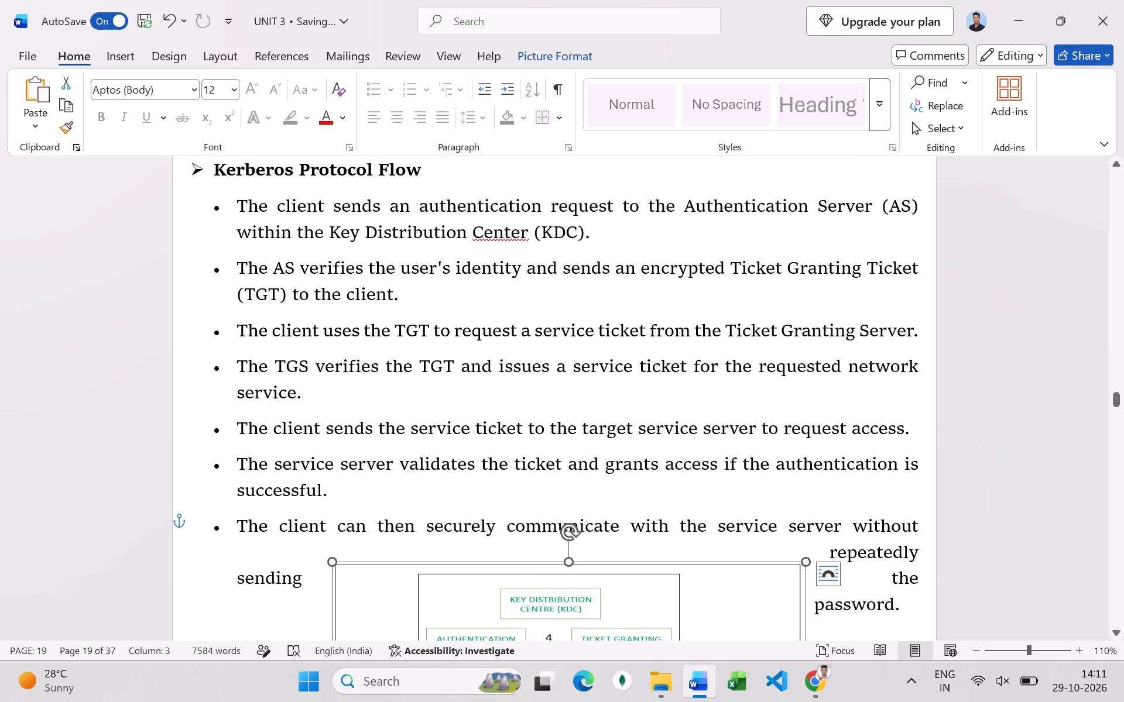
# Shrink the Kerberos diagram slightly from its upper-left corner so the last bullet's text no longer wraps around it.
pyautogui.scroll(-4, 340, 460)
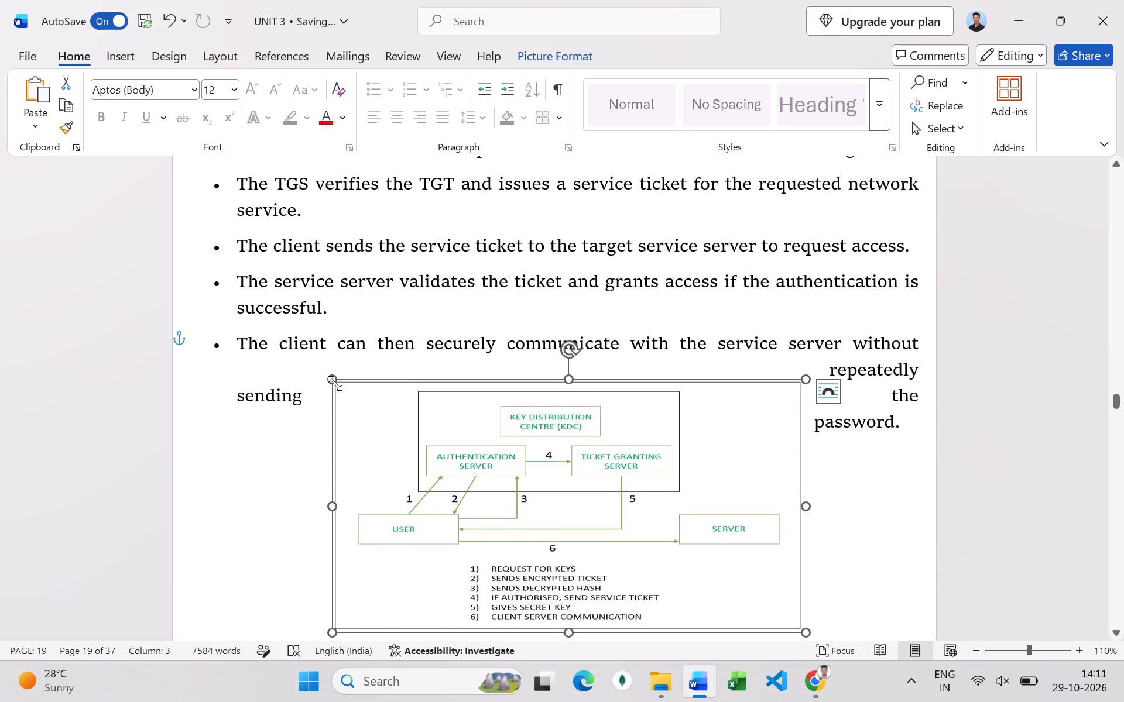
pyautogui.moveTo(335, 383); pyautogui.dragTo(342, 392)
pyautogui.click(279, 466)
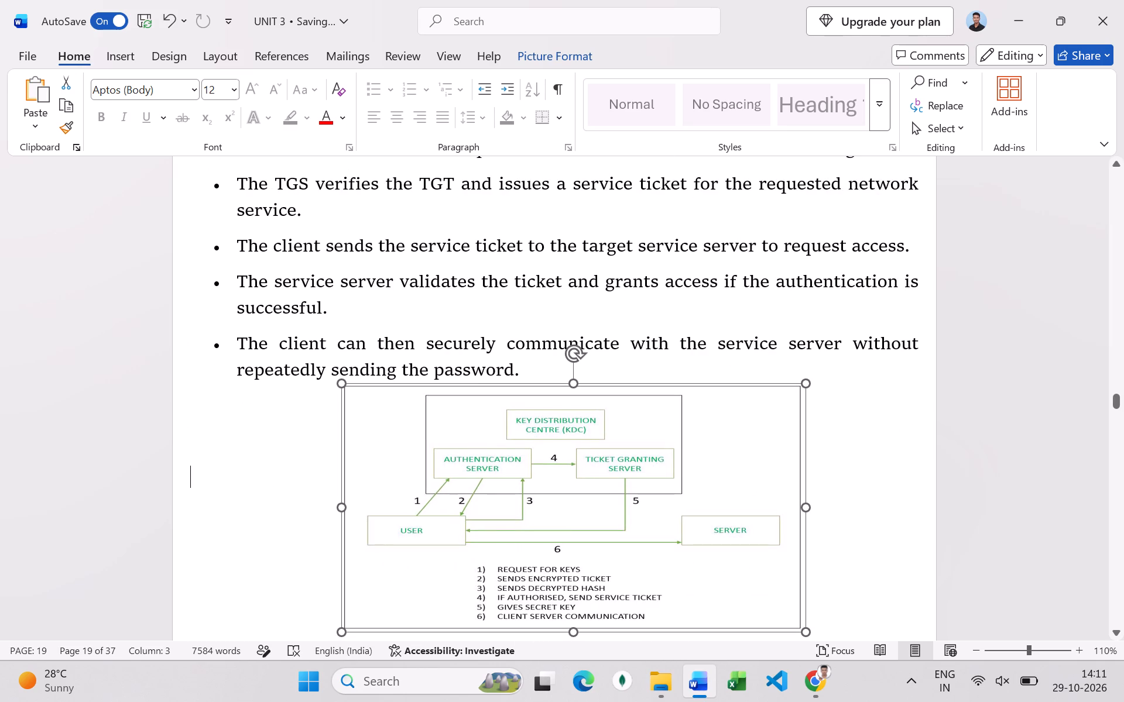
# Delete the blank line above the Advantages: heading after the Kerberos diagram.
pyautogui.scroll(-7, 279, 466)
pyautogui.click(239, 370)
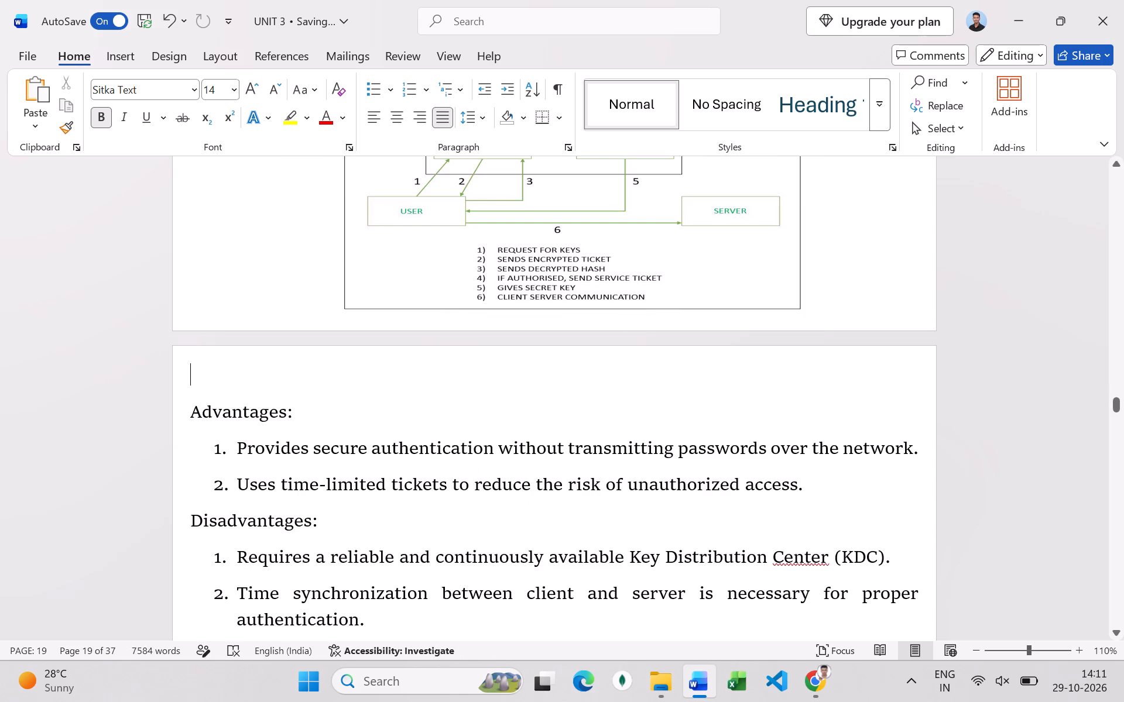
pyautogui.press('BackSpace')
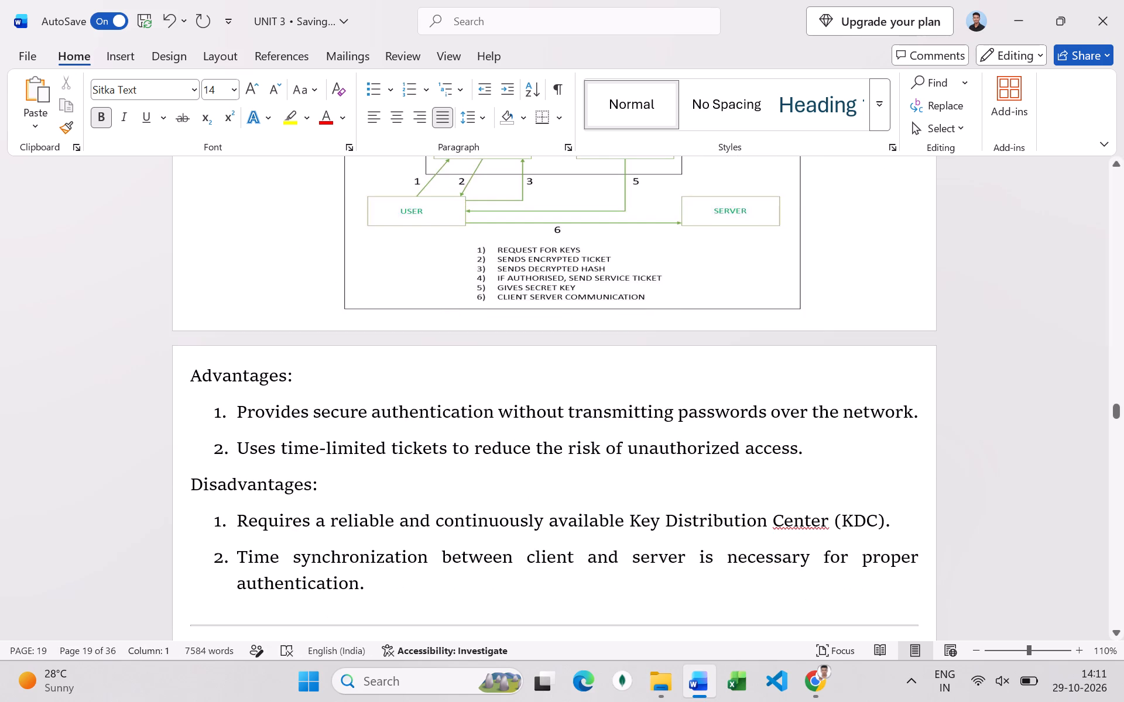
# Make the Kerberos section's Advantages: heading bold.
pyautogui.click(317, 378)
pyautogui.moveTo(317, 378); pyautogui.dragTo(173, 386)
pyautogui.click(184, 359)
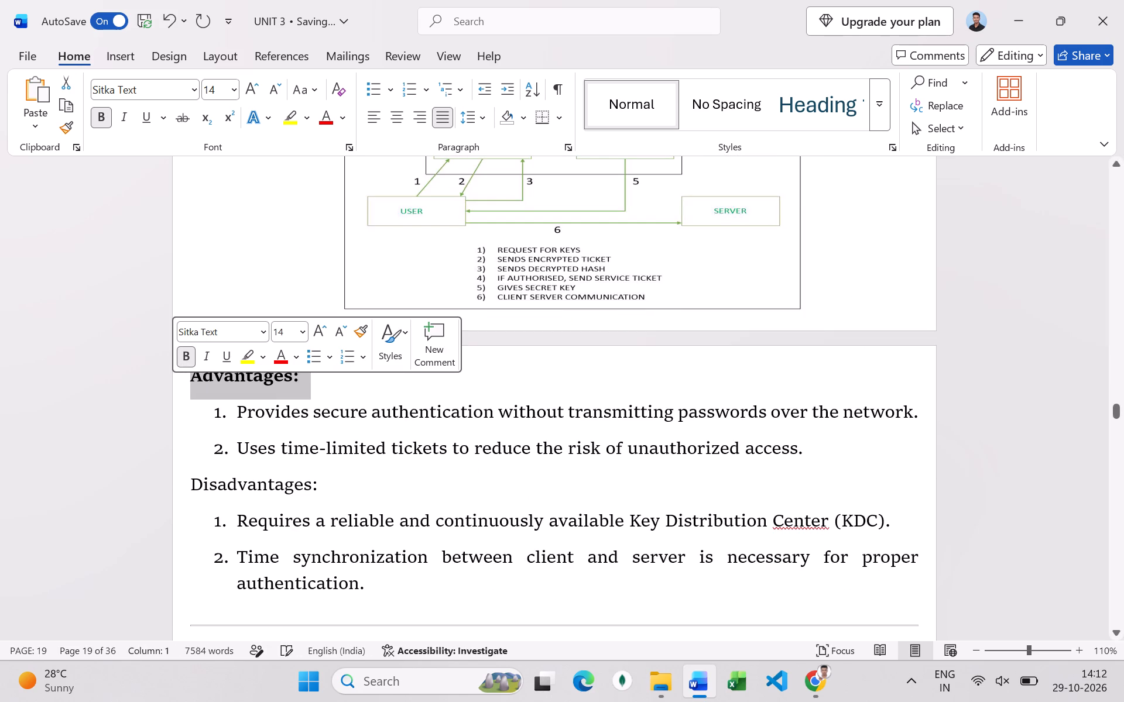
# Make the Kerberos section's Disadvantages: heading bold.
pyautogui.moveTo(335, 495); pyautogui.dragTo(175, 495)
pyautogui.click(185, 473)
pyautogui.click(337, 524)
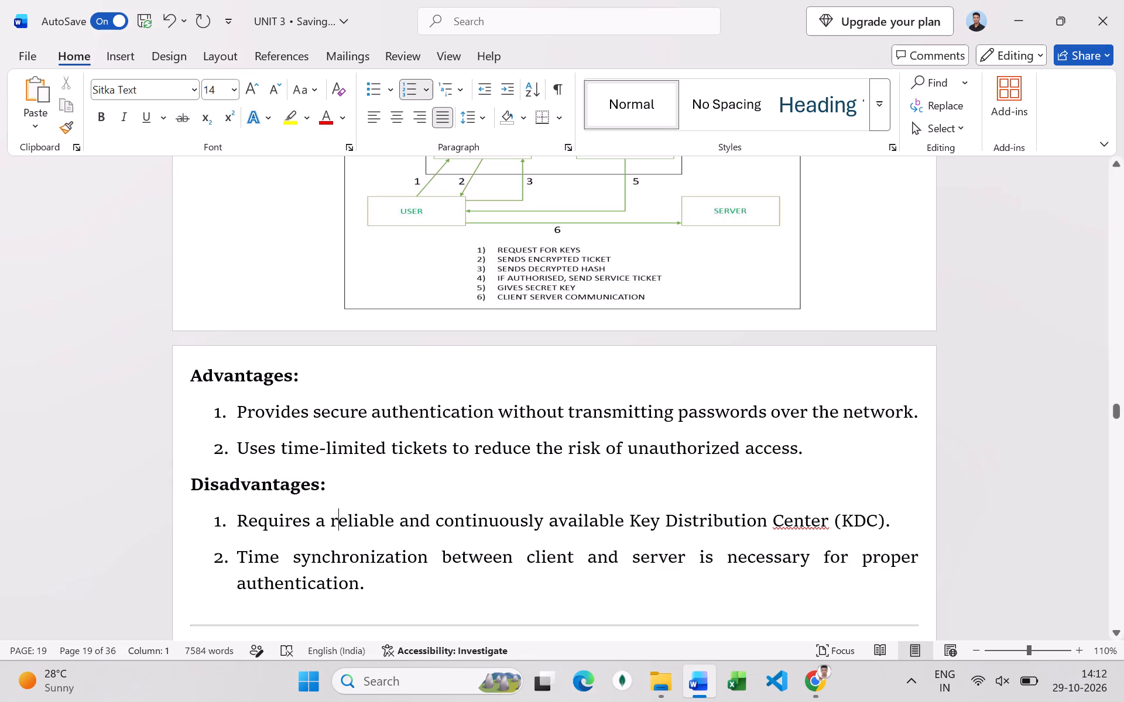
# Remove the trailing colons from the Kerberos section's Disadvantages and Advantages headings.
pyautogui.click(334, 491)
pyautogui.press('BackSpace')
pyautogui.click(308, 378)
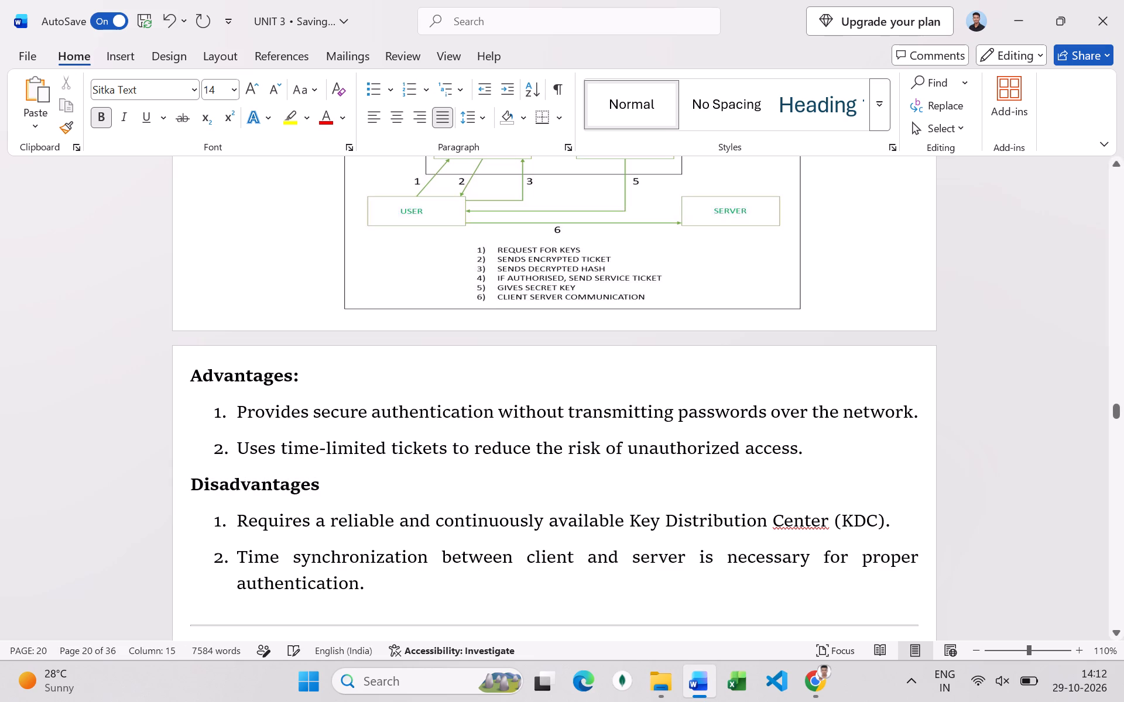
pyautogui.press('BackSpace')
# Convert the two numbered items under the Kerberos Advantages heading to solid round bullets.
pyautogui.moveTo(831, 457); pyautogui.dragTo(251, 425)
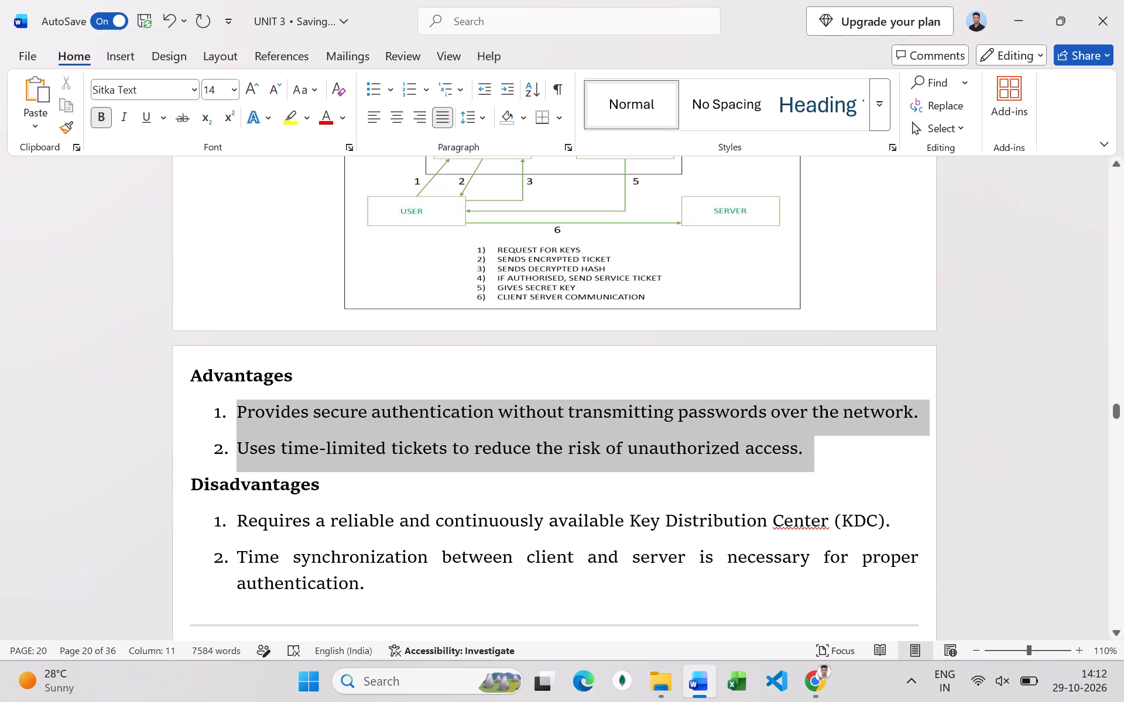
pyautogui.moveTo(251, 425); pyautogui.dragTo(238, 423)
pyautogui.click(372, 83)
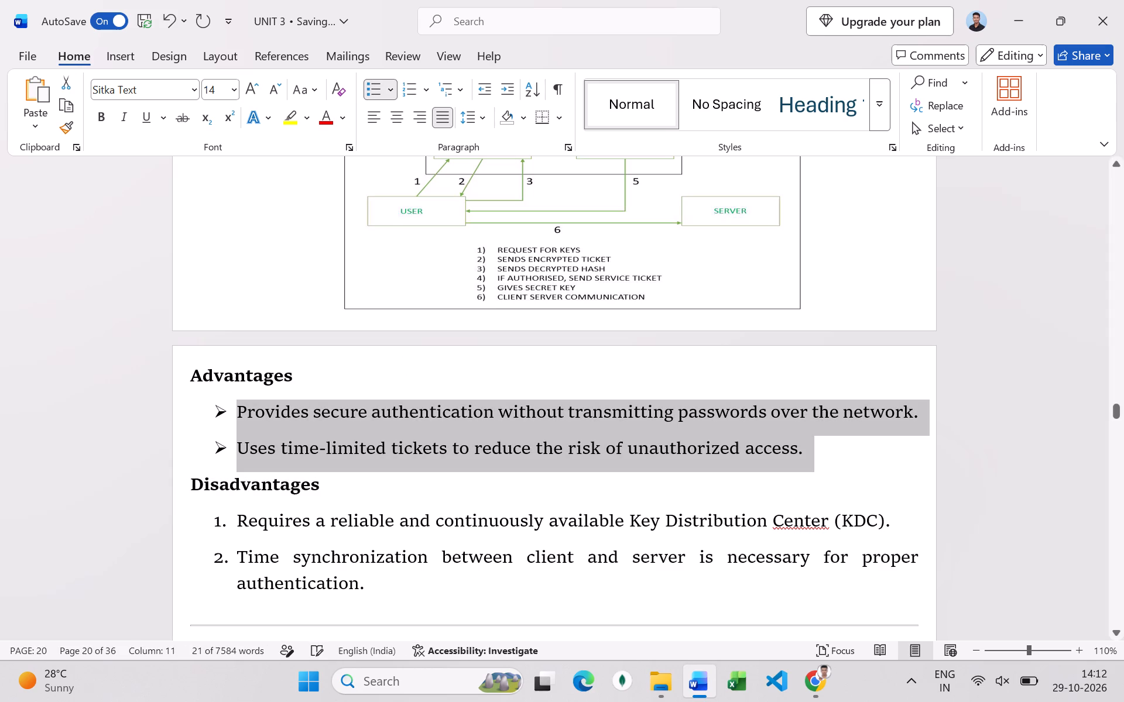
pyautogui.click(389, 92)
pyautogui.click(422, 154)
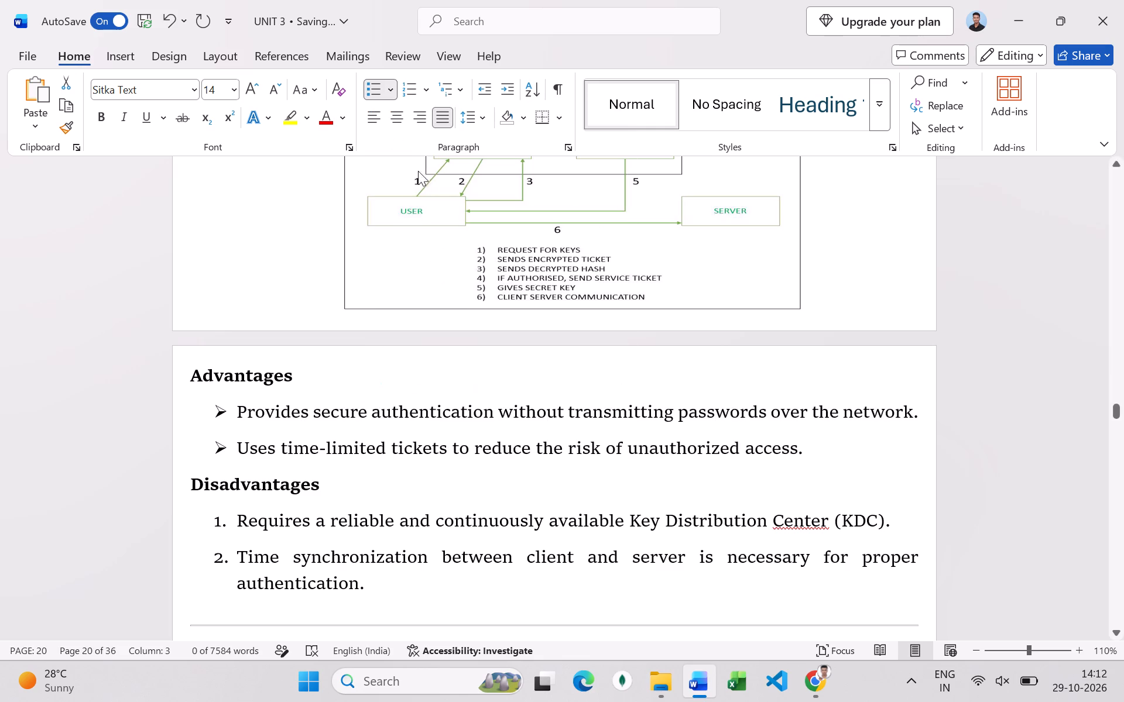
# Reduce the bullet symbols of the Kerberos Advantages list to size 12, leaving the item text as is.
pyautogui.click(218, 410)
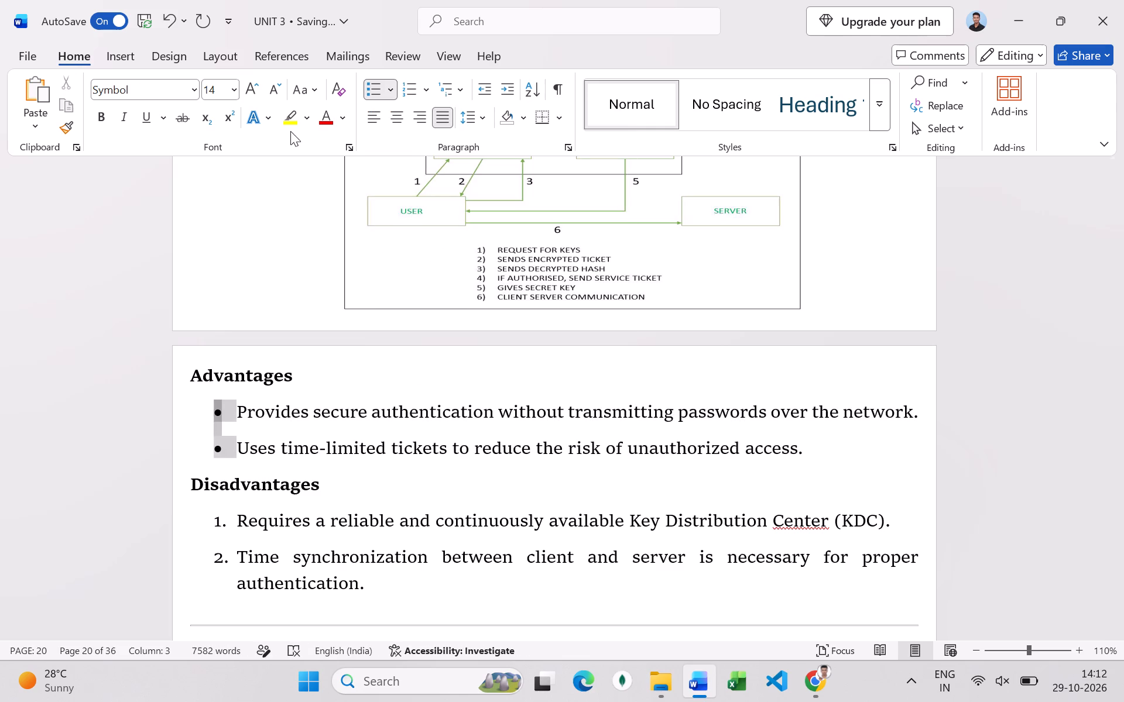
pyautogui.doubleClick(278, 84)
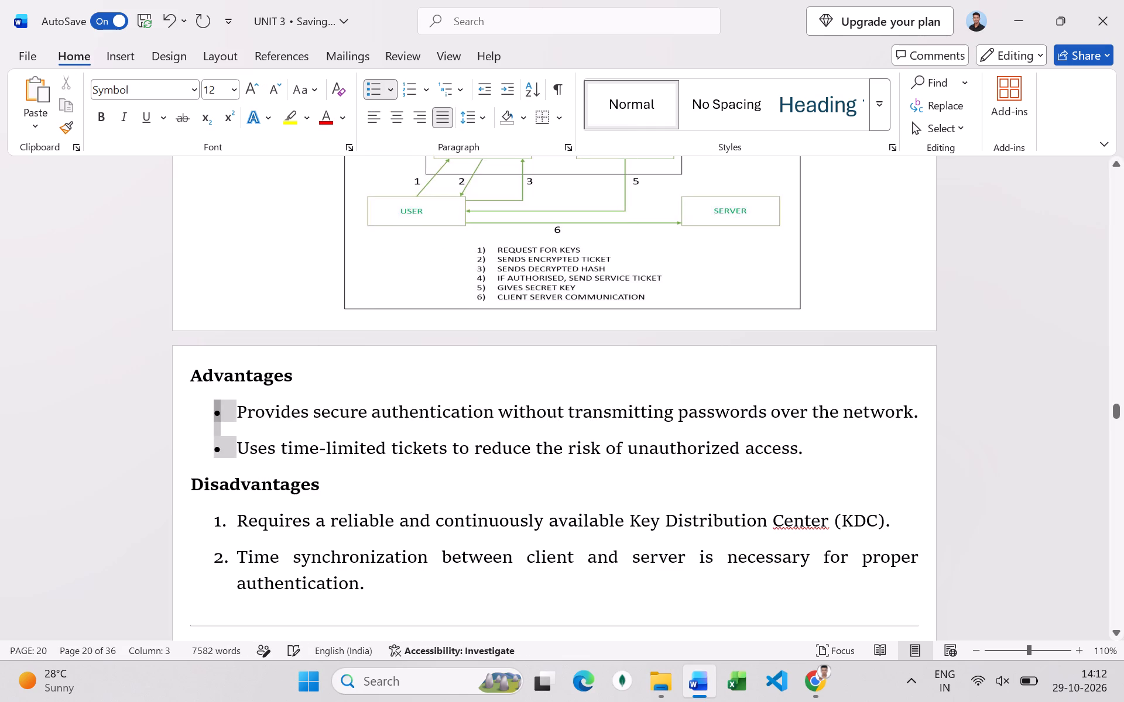
# Convert the two numbered items under the Kerberos Disadvantages heading to solid round bullets.
pyautogui.moveTo(384, 583); pyautogui.dragTo(245, 526)
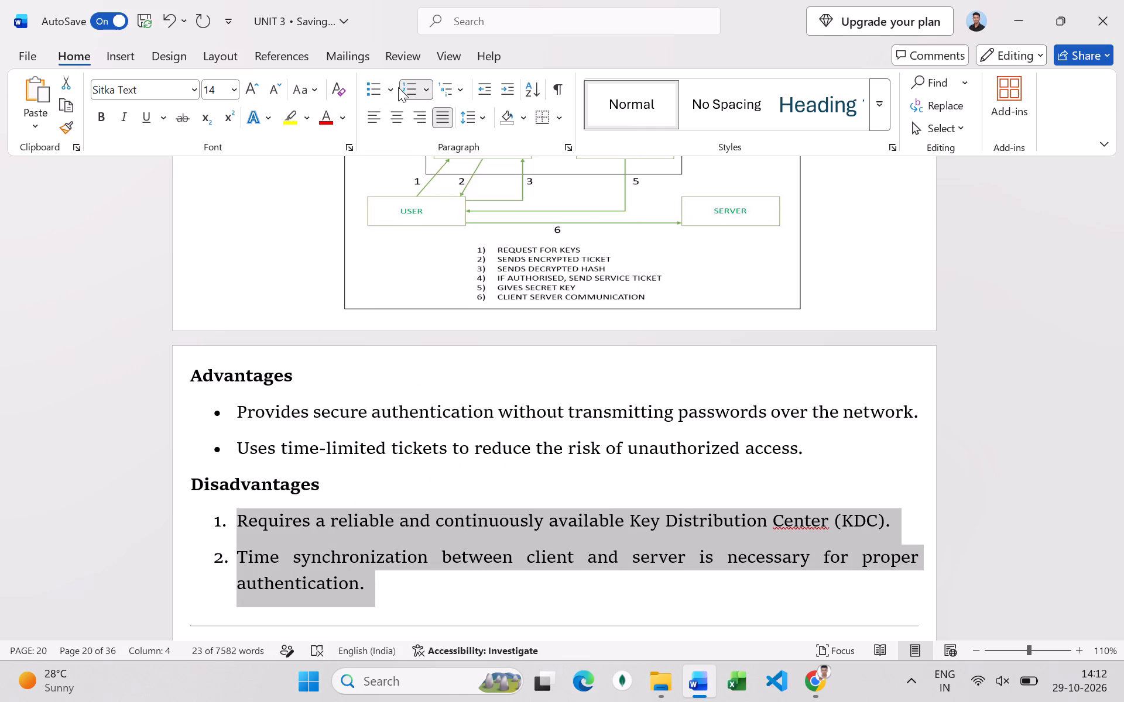
pyautogui.click(398, 87)
pyautogui.click(388, 82)
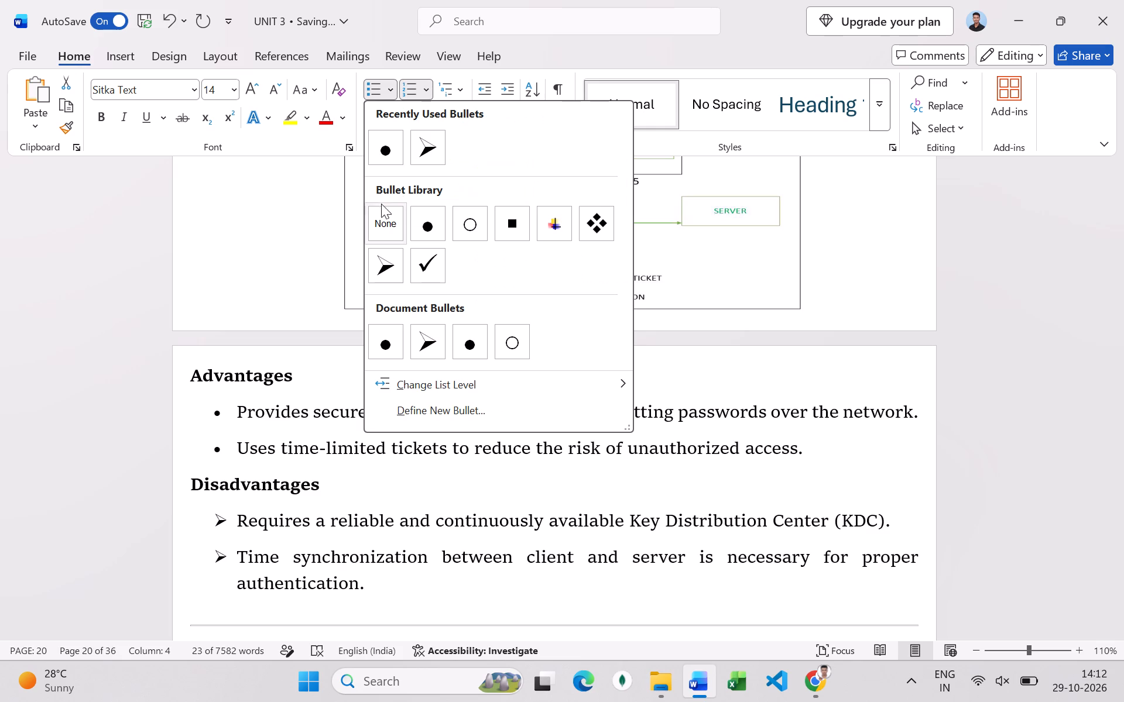
pyautogui.click(394, 153)
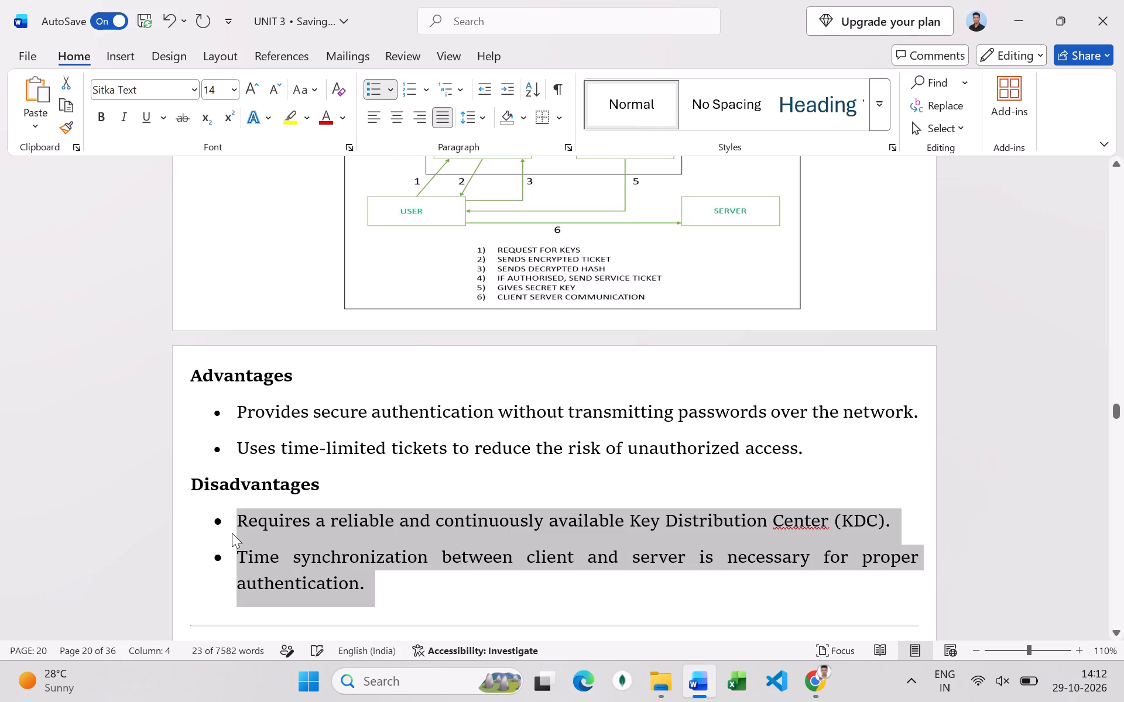
# Reduce the size of the Kerberos Disadvantages list's bullet symbols by one step to match the Advantages list.
pyautogui.click(218, 529)
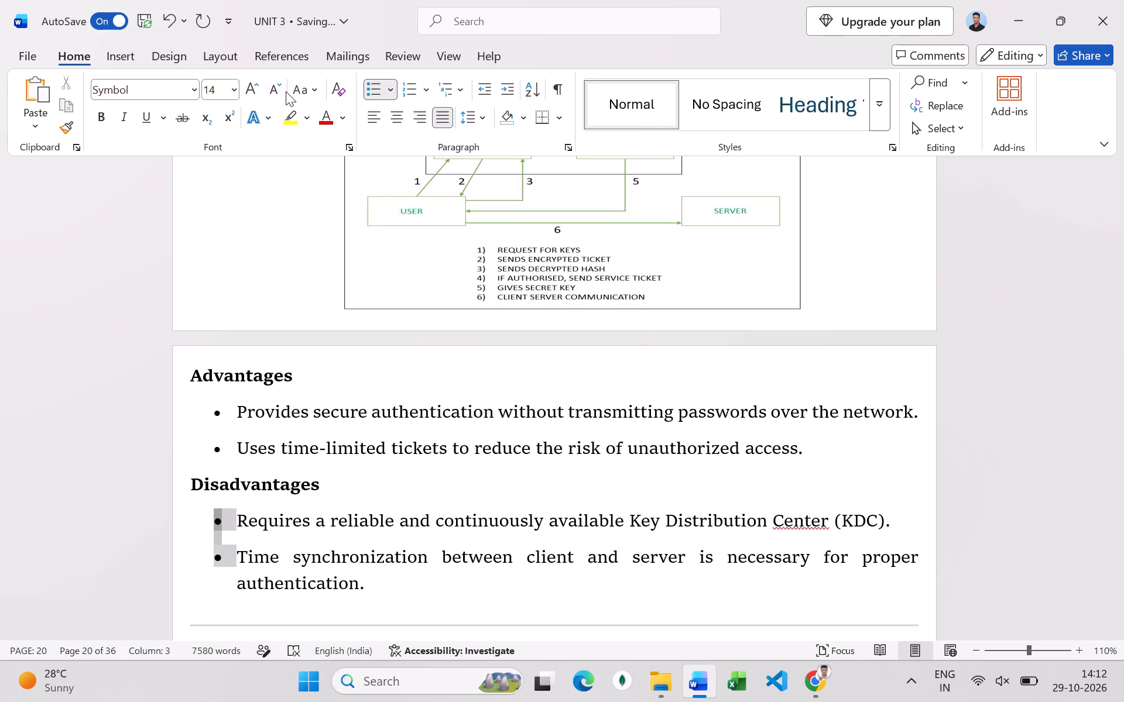
pyautogui.click(276, 86)
pyautogui.click(308, 493)
pyautogui.click(215, 443)
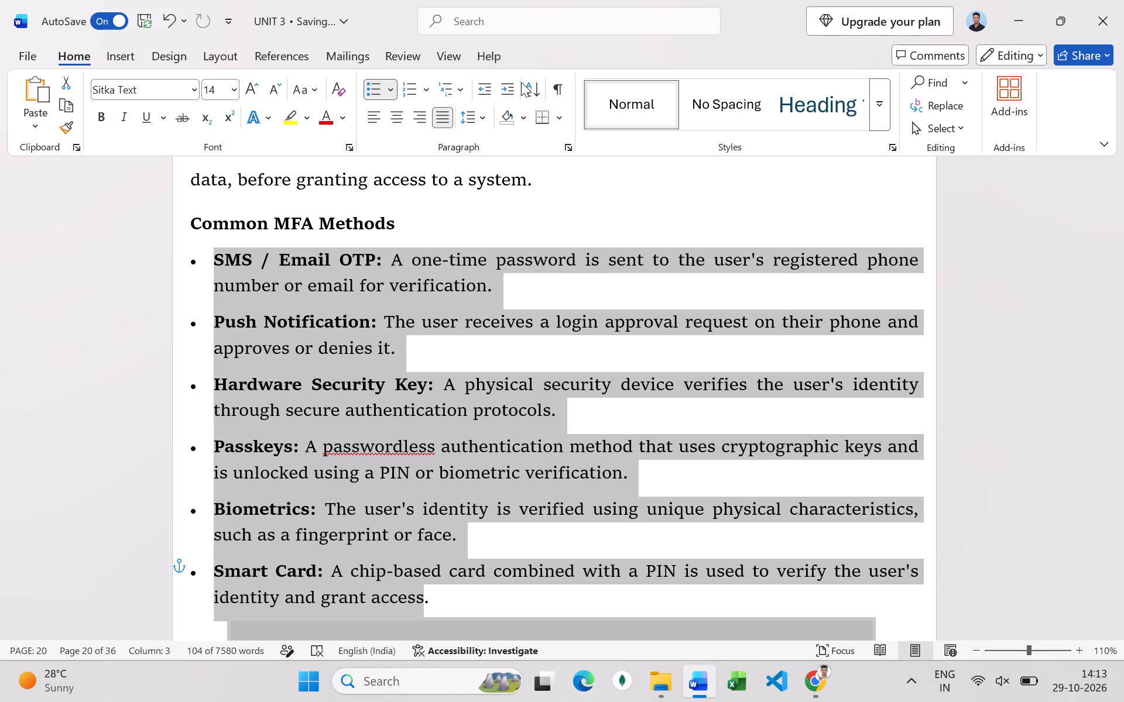
# Increase the indent of all six Common MFA Methods bullets, from SMS / Email OTP to Smart Card, by one level.
pyautogui.click(366, 535)
pyautogui.moveTo(436, 594); pyautogui.dragTo(202, 261)
pyautogui.moveTo(214, 276); pyautogui.dragTo(202, 261, button='right')
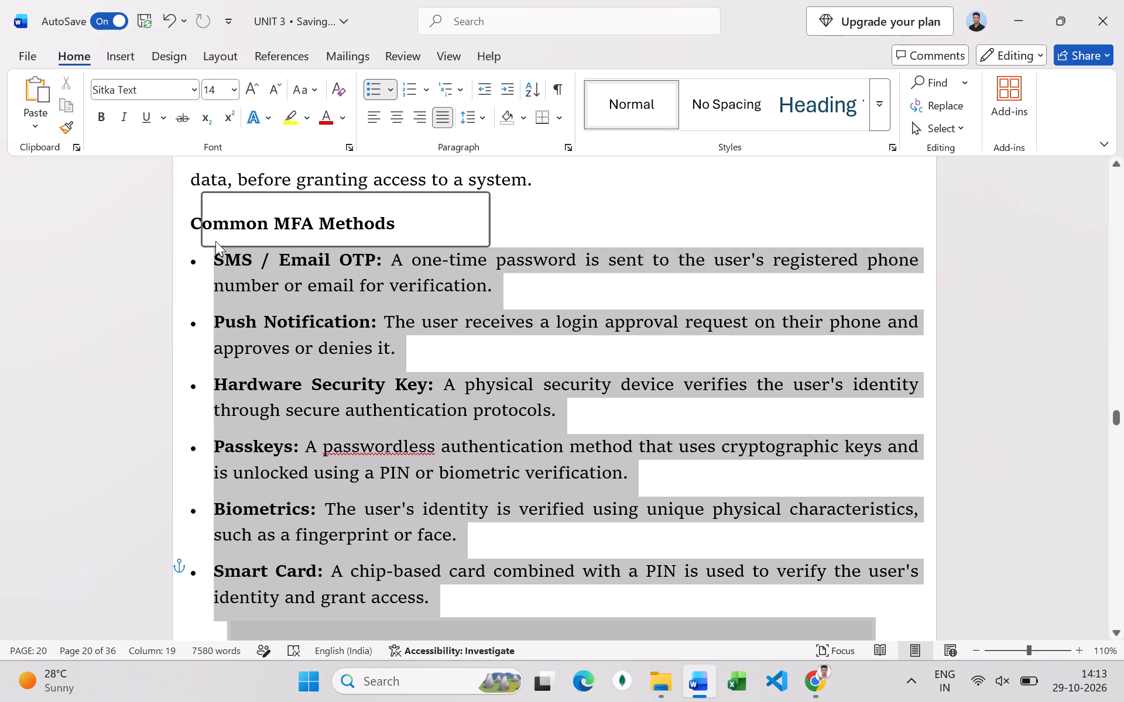
pyautogui.click(505, 88)
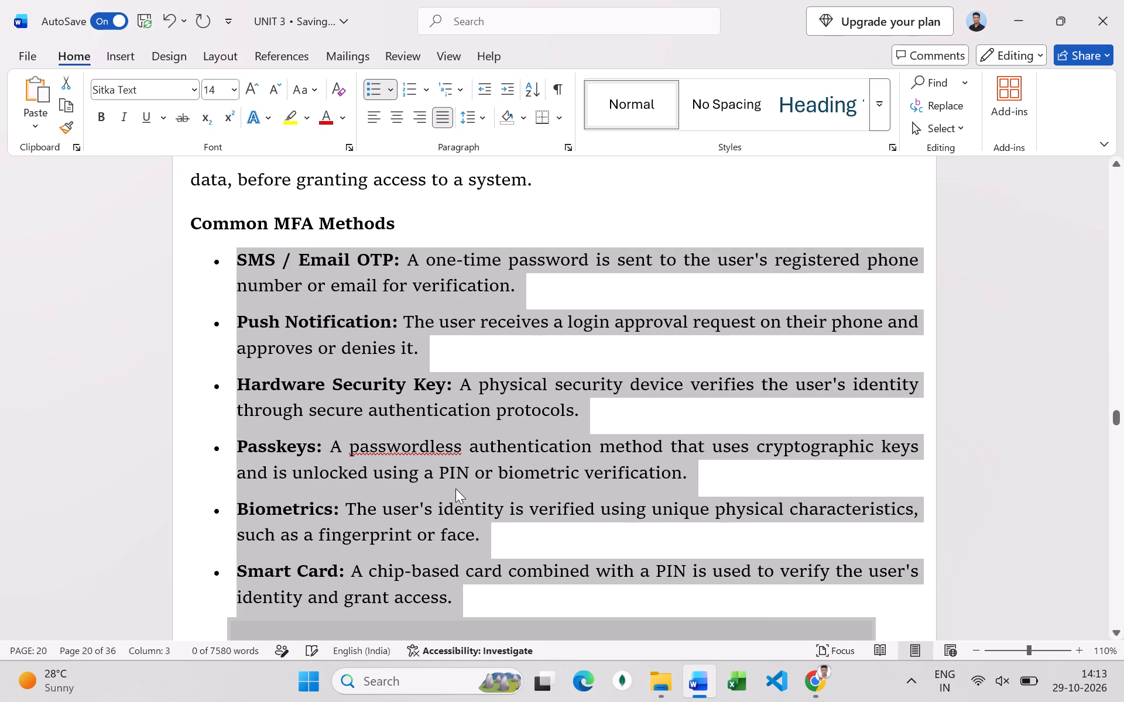
# Move the Multi-Factor Authentication diagram slightly to the left beneath the Smart Card bullet.
pyautogui.scroll(-5, 450, 495)
pyautogui.click(508, 496)
pyautogui.moveTo(508, 496); pyautogui.dragTo(470, 496)
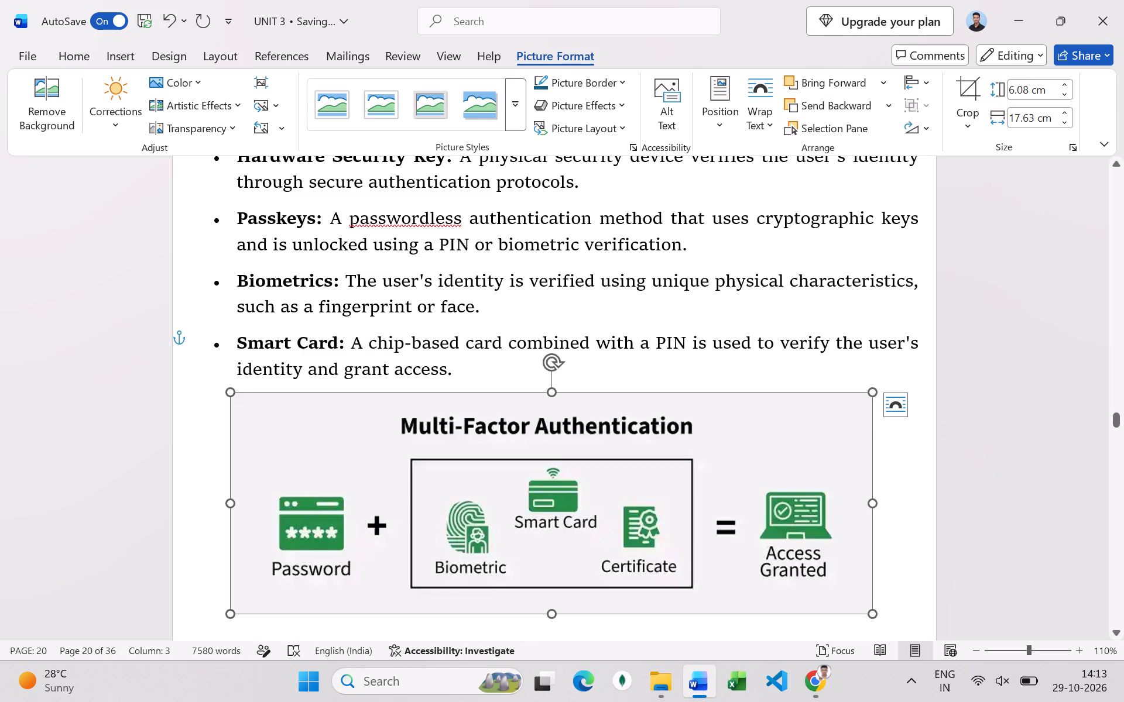
pyautogui.moveTo(470, 496); pyautogui.dragTo(447, 496)
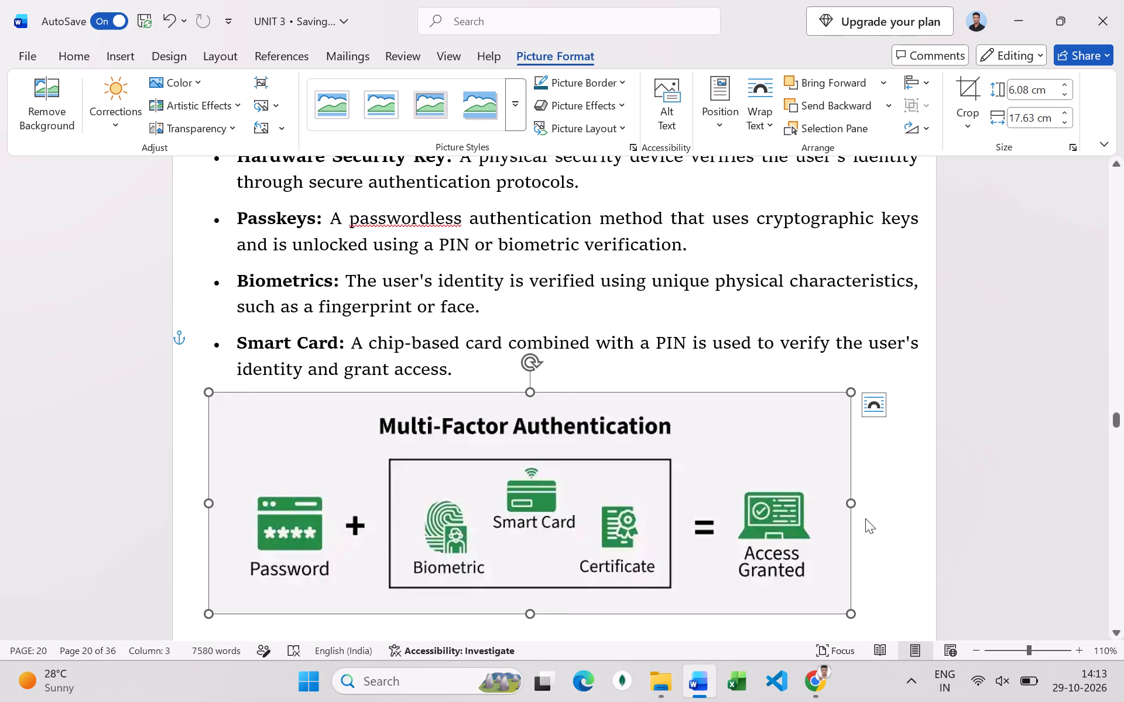
# Widen the Multi-Factor Authentication diagram on its right side to nearly reach the text's right margin.
pyautogui.click(844, 501)
pyautogui.moveTo(851, 503); pyautogui.dragTo(908, 497)
# Delete the blank line above the Advantages: heading after the Multi-Factor Authentication diagram.
pyautogui.scroll(-5, 663, 501)
pyautogui.click(279, 510)
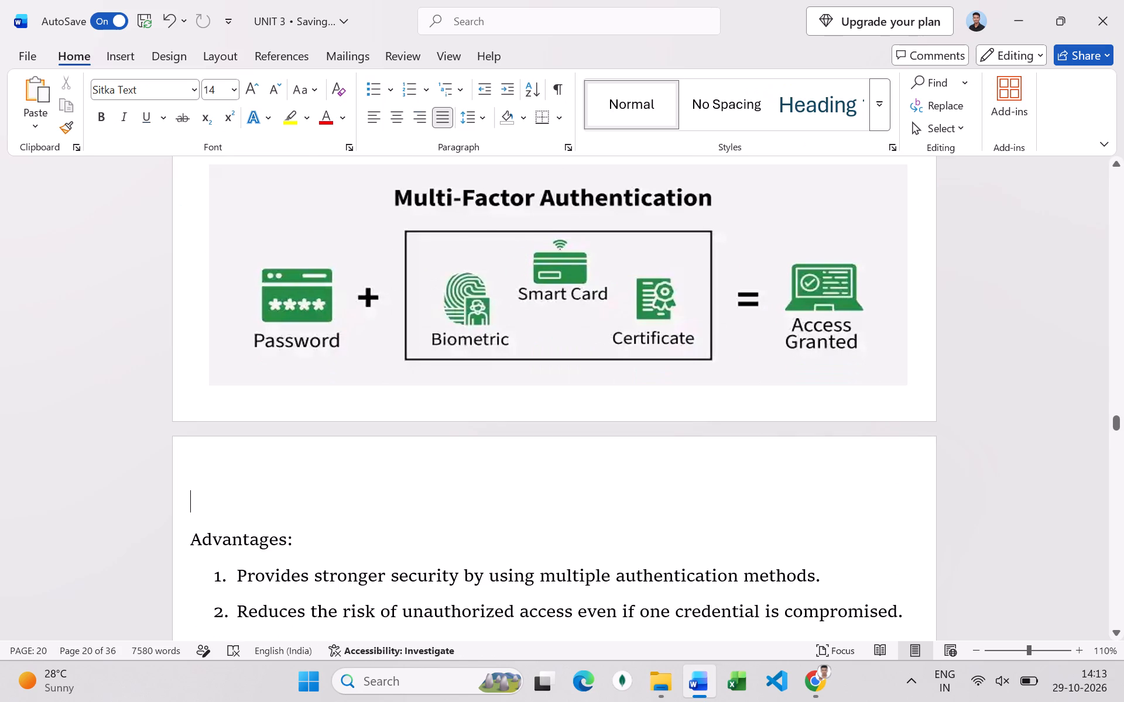
pyautogui.press('BackSpace')
pyautogui.press('BackSpace')
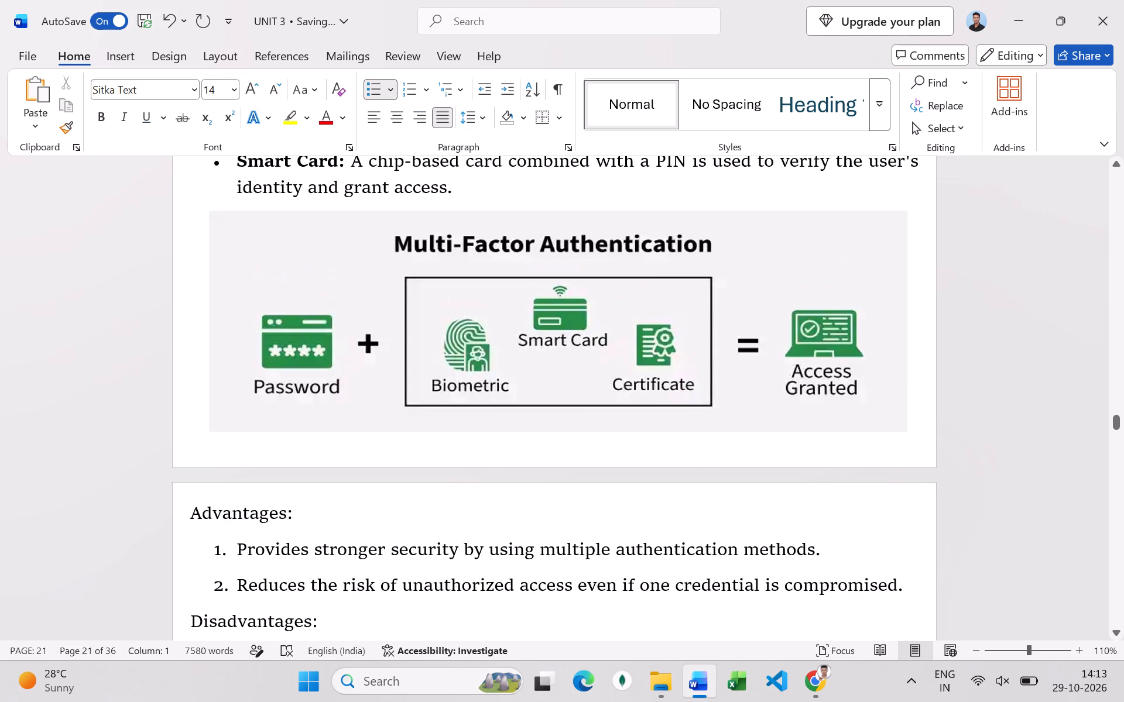
# Convert the two numbered items under the MFA section's Advantages: heading to solid round bullets.
pyautogui.scroll(-4, 272, 669)
pyautogui.scroll(-4, 427, 502)
pyautogui.moveTo(919, 407); pyautogui.dragTo(916, 407)
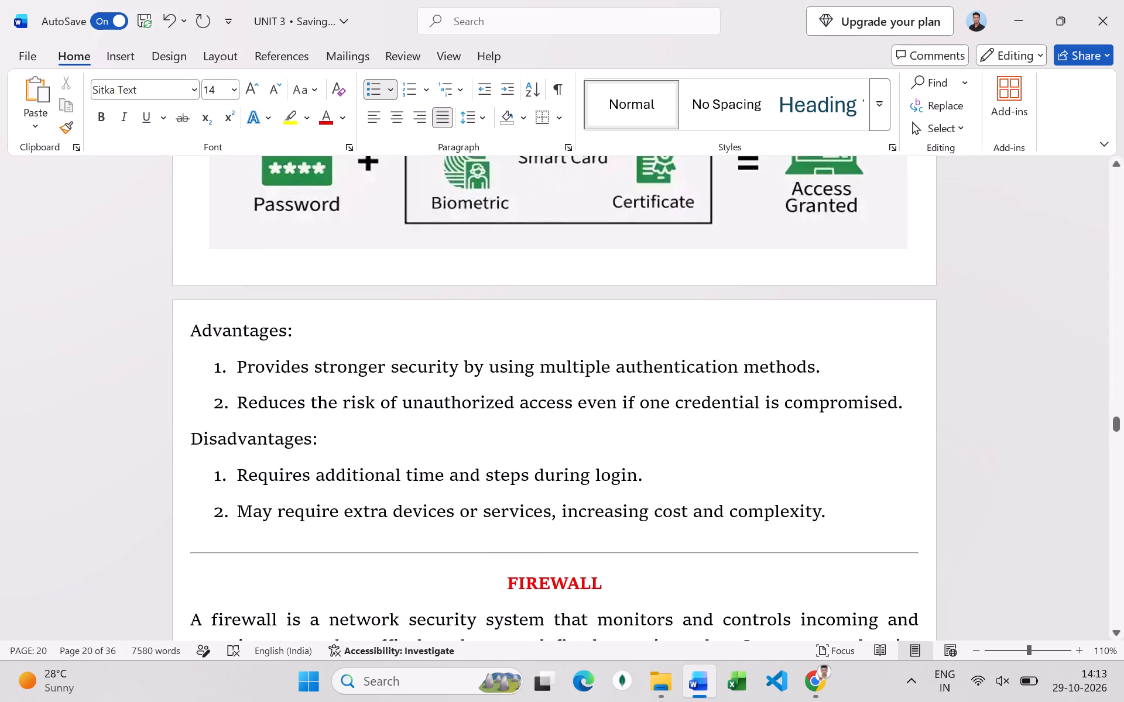
pyautogui.moveTo(916, 407); pyautogui.dragTo(208, 371)
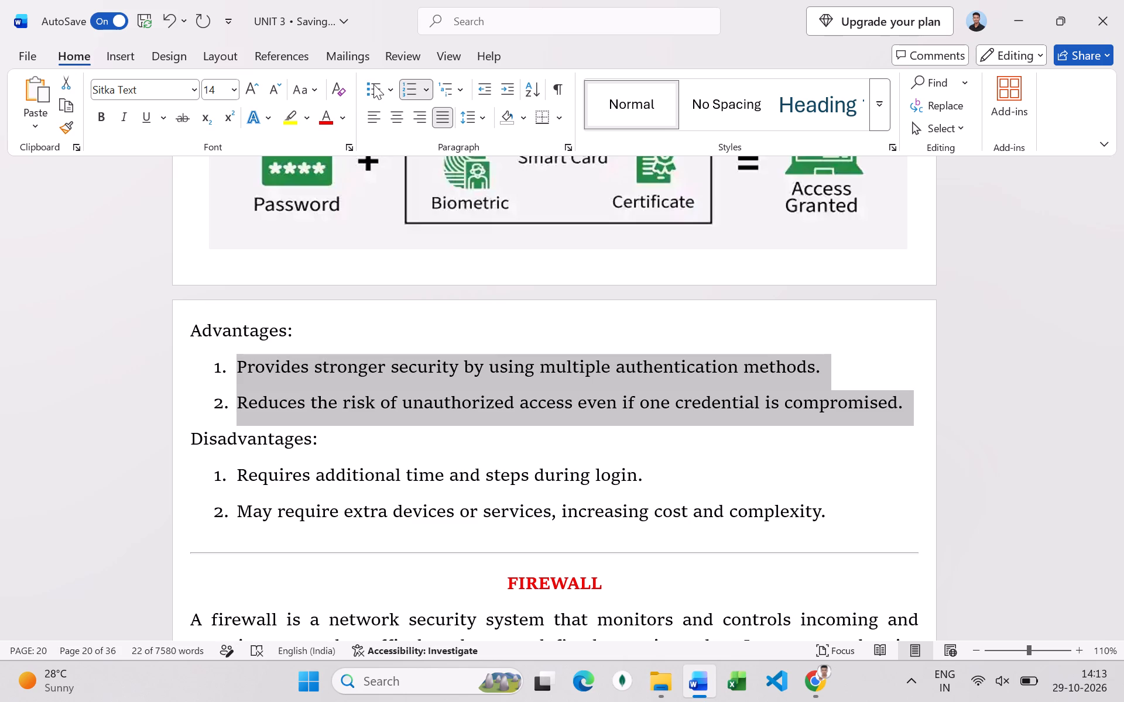
pyautogui.click(373, 84)
# Convert the two numbered items under the MFA section's Disadvantages: heading to solid round bullets.
pyautogui.moveTo(849, 523); pyautogui.dragTo(505, 505)
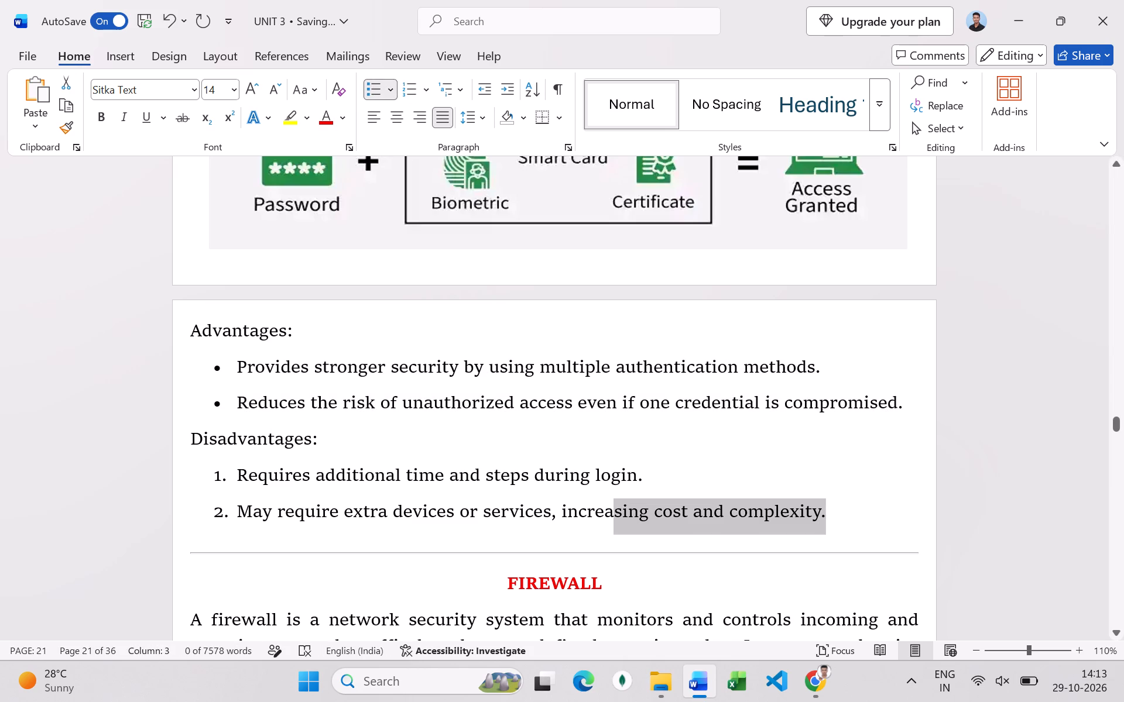
pyautogui.moveTo(505, 505); pyautogui.dragTo(230, 480)
pyautogui.click(376, 87)
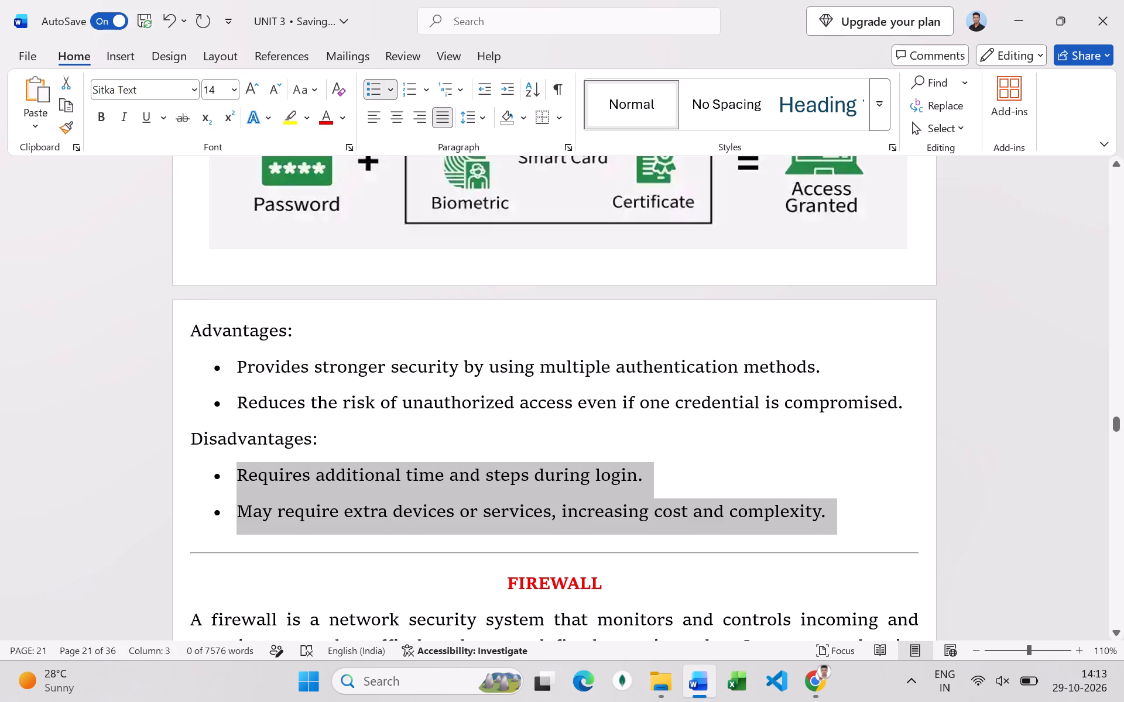
# Make the MFA section's Advantages: heading bold and remove its trailing colon.
pyautogui.scroll(16, 404, 416)
pyautogui.scroll(-5, 404, 416)
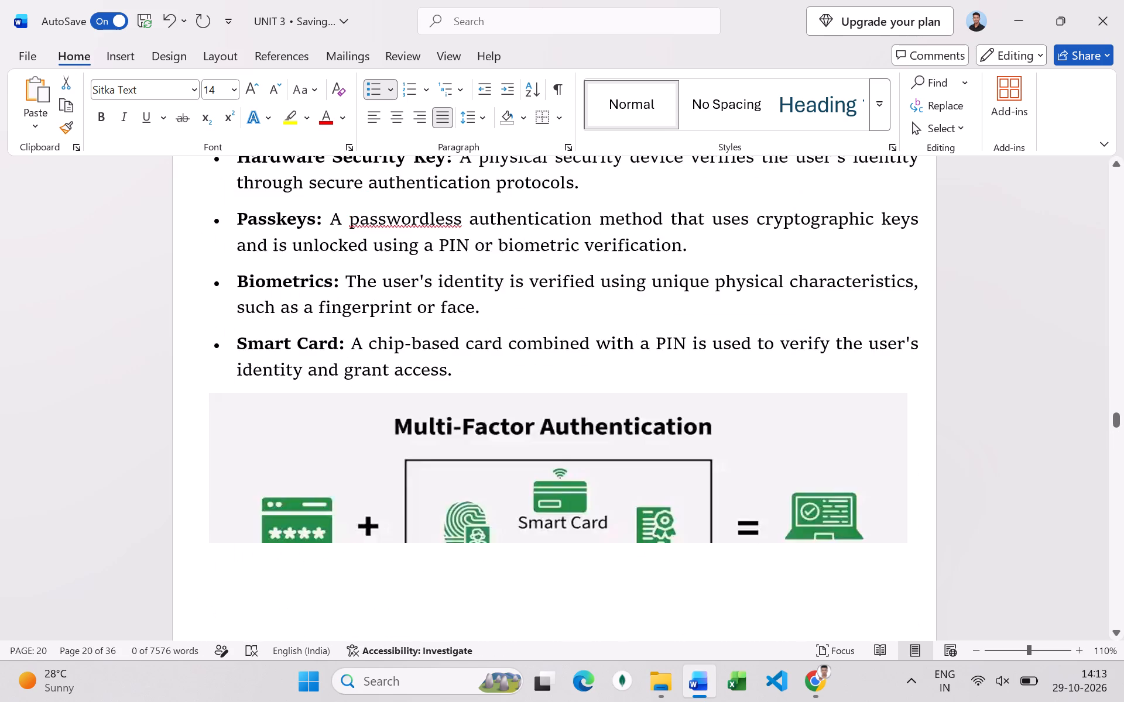
pyautogui.scroll(-10, 404, 416)
pyautogui.moveTo(311, 386); pyautogui.dragTo(153, 378)
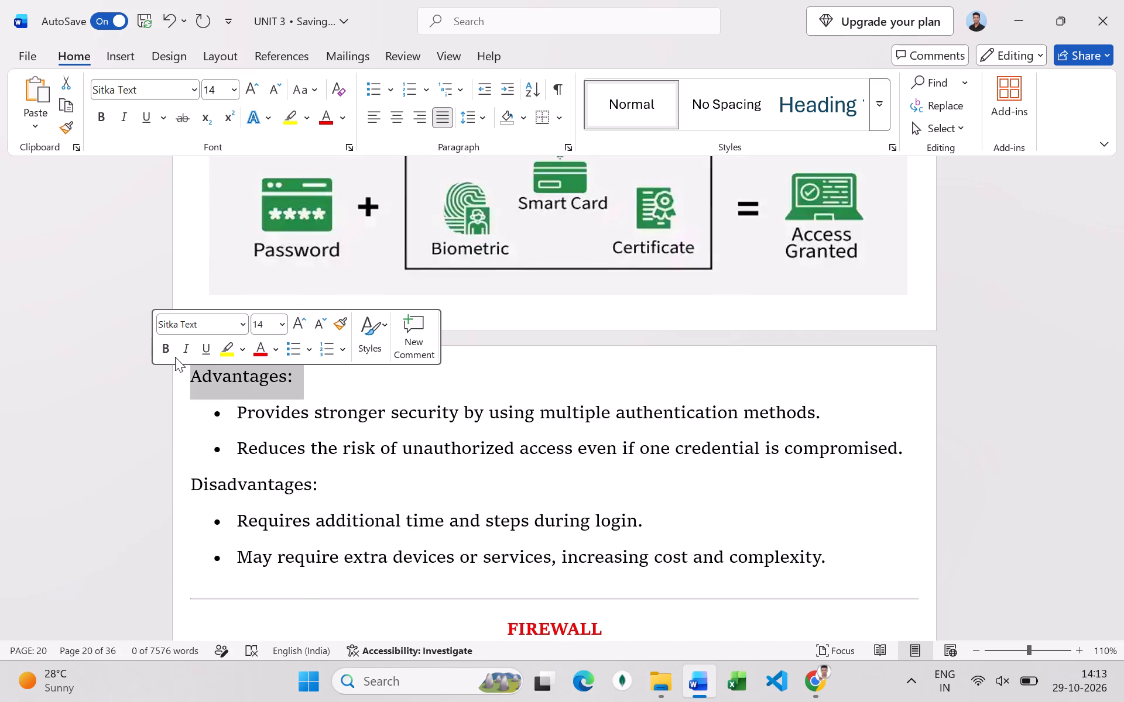
pyautogui.click(175, 355)
pyautogui.click(174, 346)
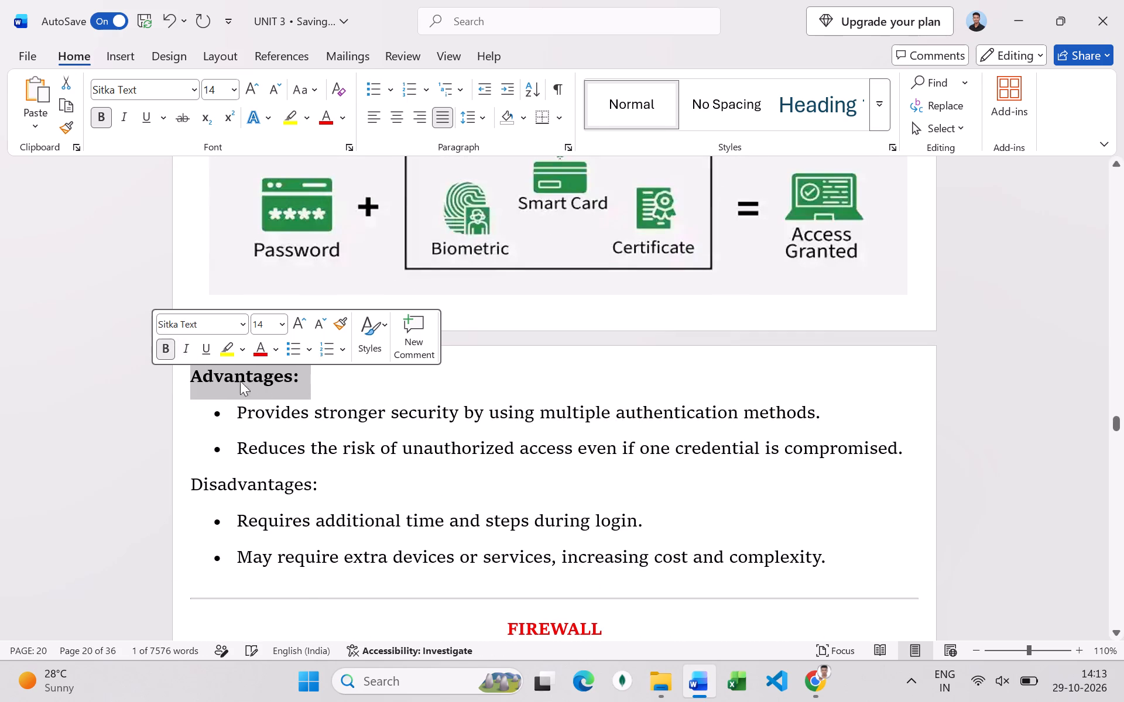
pyautogui.click(334, 377)
pyautogui.press('BackSpace')
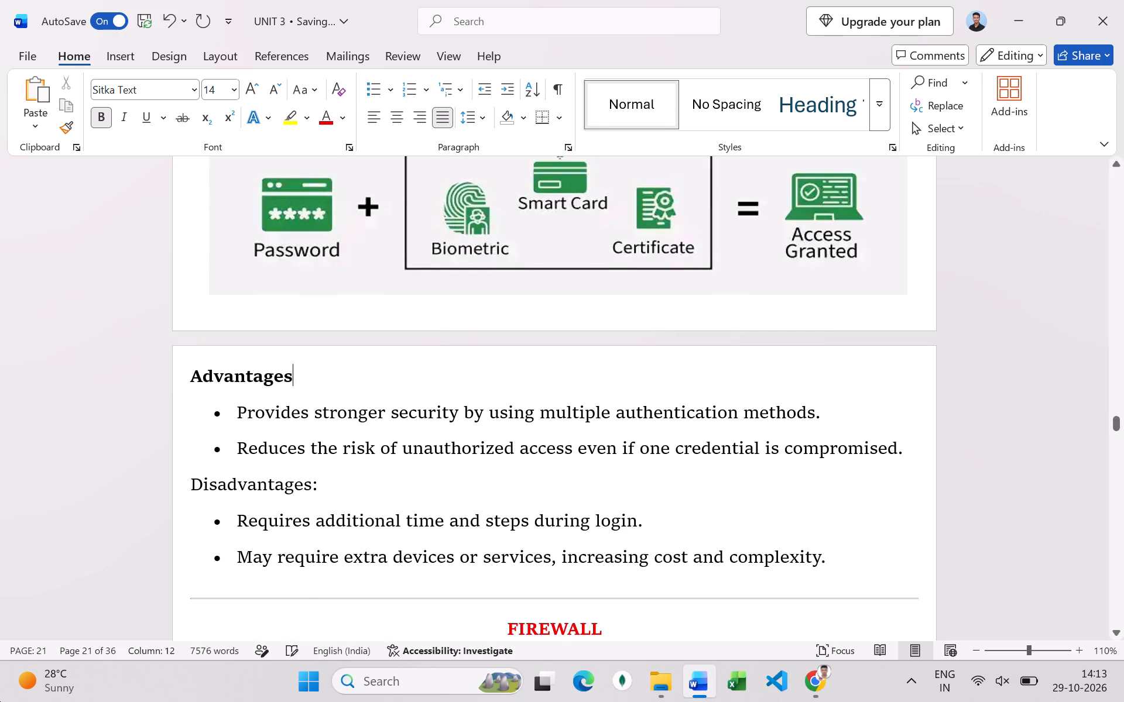
# Make the MFA section's Disadvantages: heading bold and remove its trailing colon.
pyautogui.moveTo(349, 484); pyautogui.dragTo(139, 470)
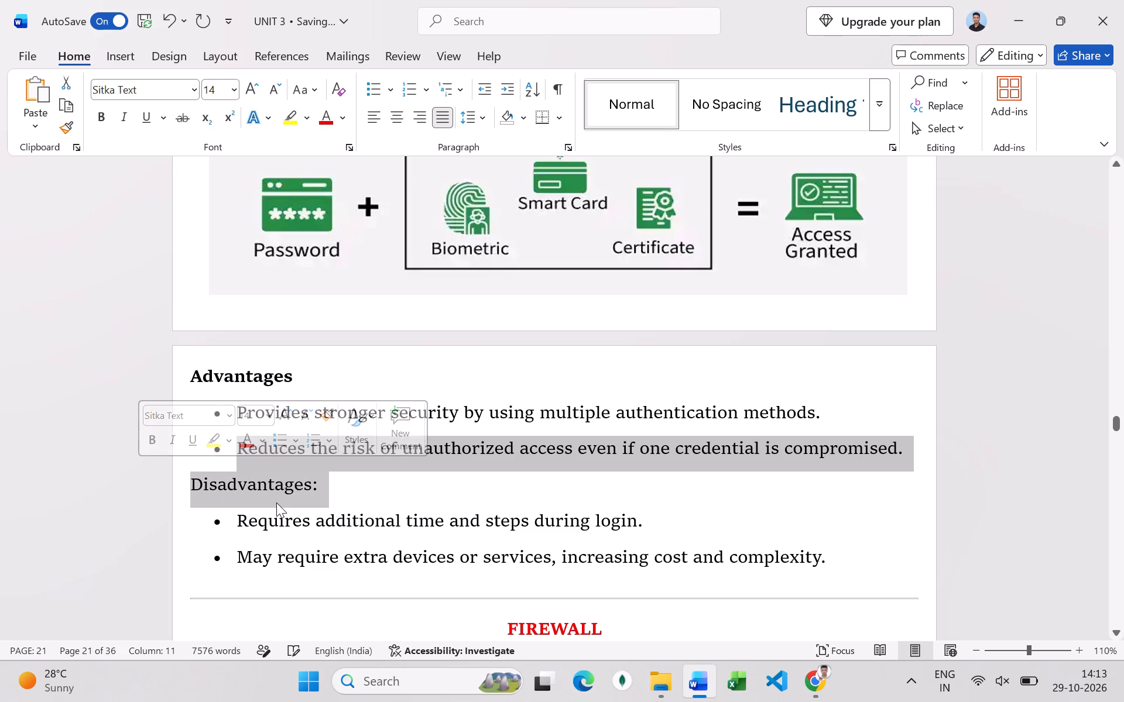
pyautogui.click(276, 503)
pyautogui.moveTo(323, 488); pyautogui.dragTo(184, 494)
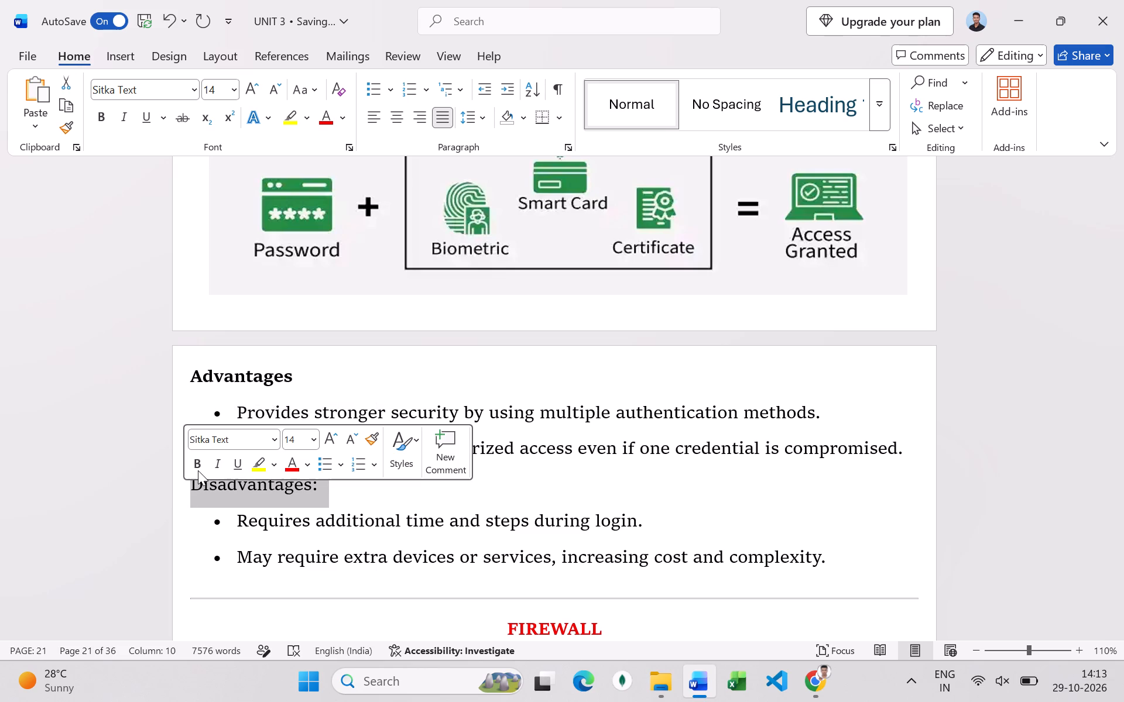
pyautogui.click(198, 470)
pyautogui.click(355, 500)
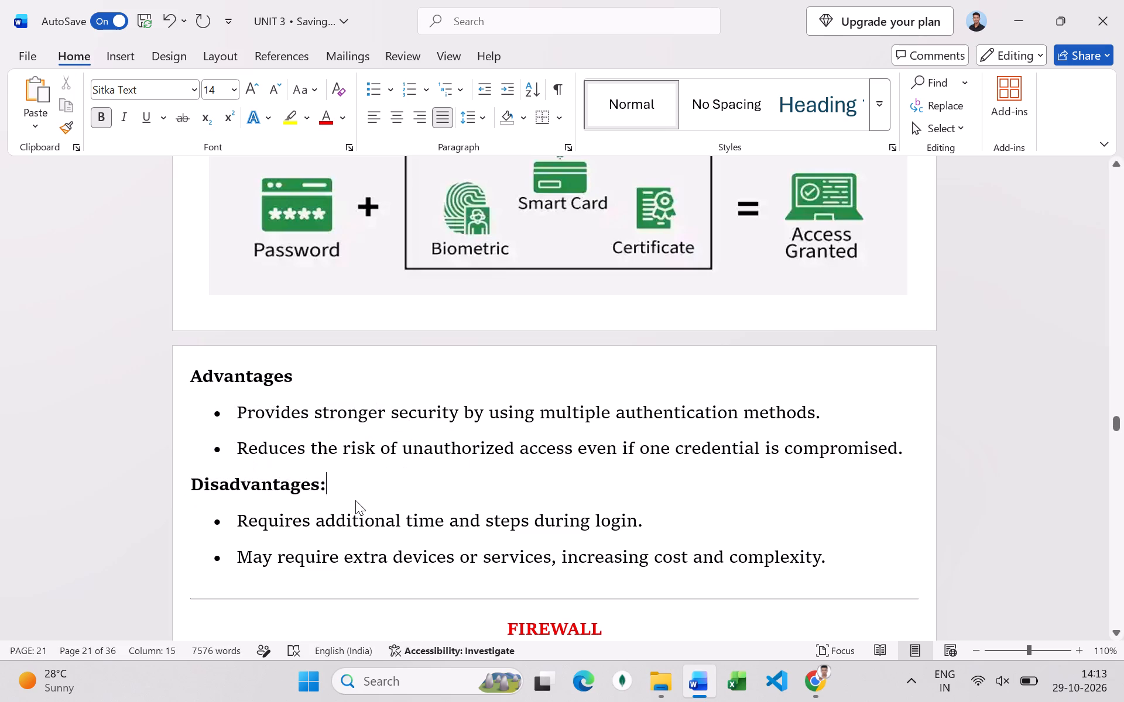
pyautogui.press('BackSpace')
# Set the line spacing of the introductory paragraph under the FIREWALL heading to 1.5.
pyautogui.scroll(-10, 437, 537)
pyautogui.scroll(-3, 493, 442)
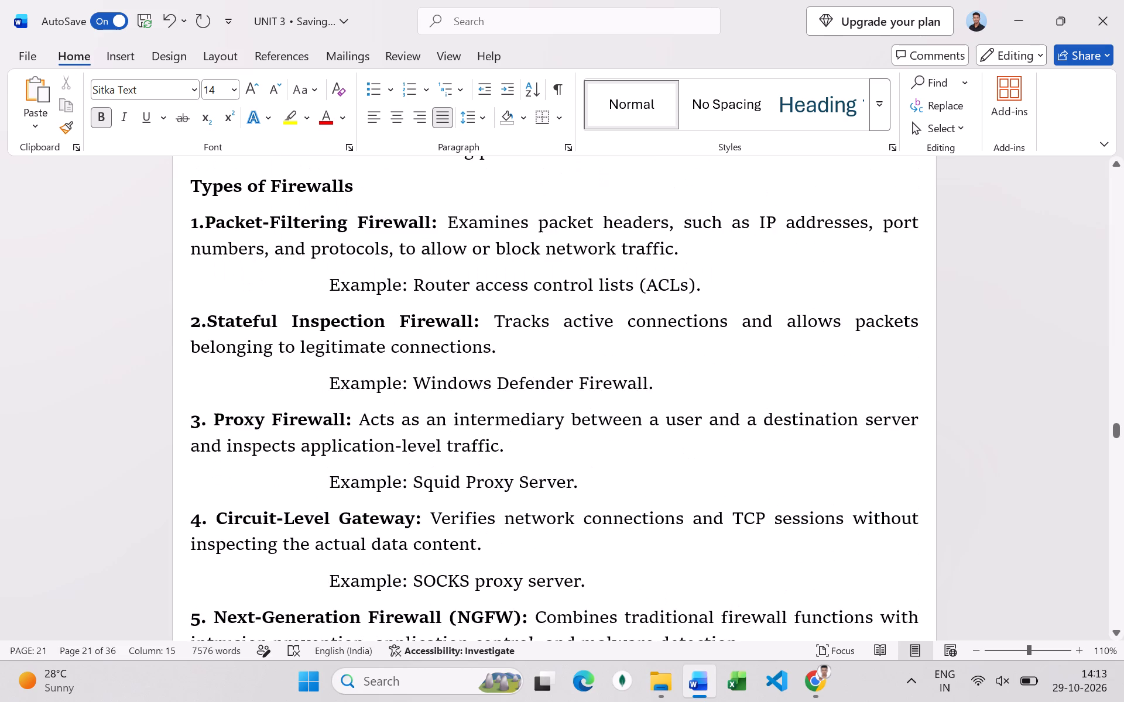
pyautogui.scroll(5, 496, 451)
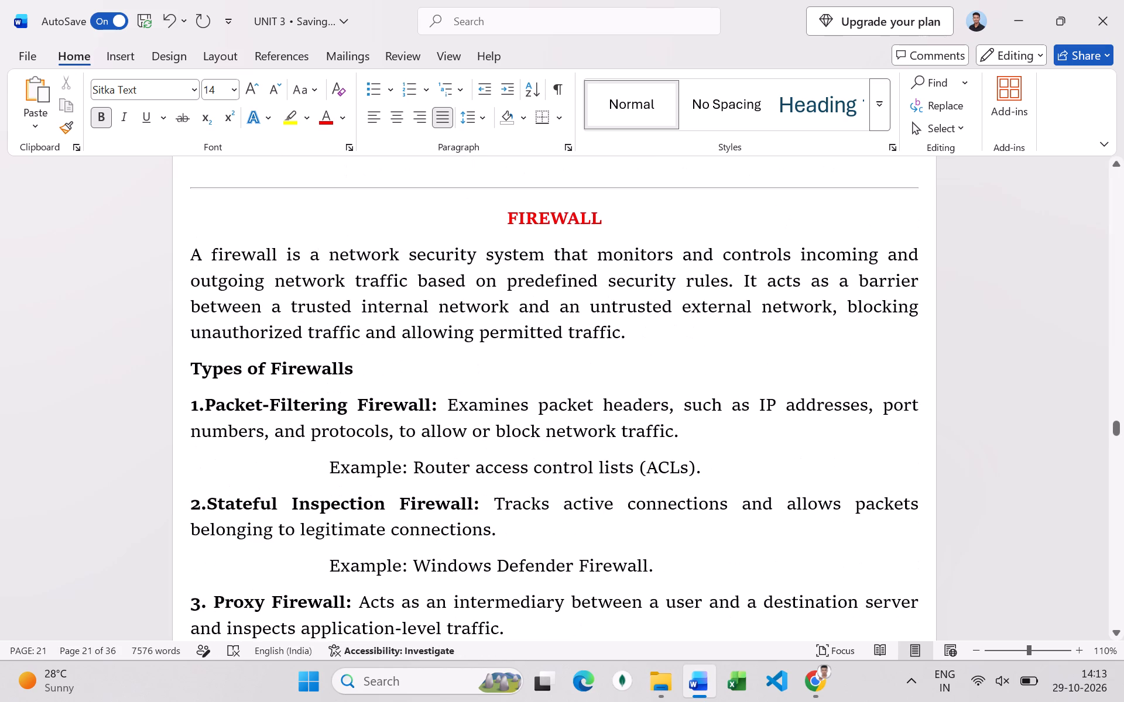
pyautogui.moveTo(639, 386); pyautogui.dragTo(152, 299)
pyautogui.click(478, 118)
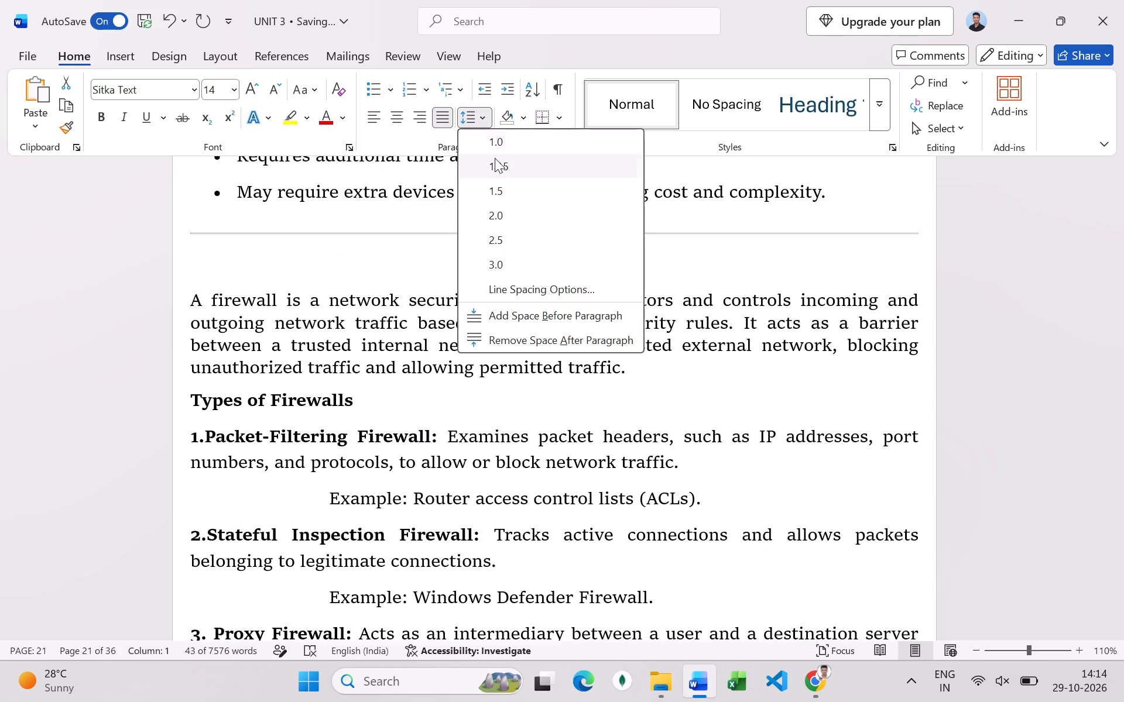
pyautogui.click(504, 182)
# Select the introductory paragraph under the INTRUSION DETECTION heading for a line spacing change.
pyautogui.scroll(-4, 487, 323)
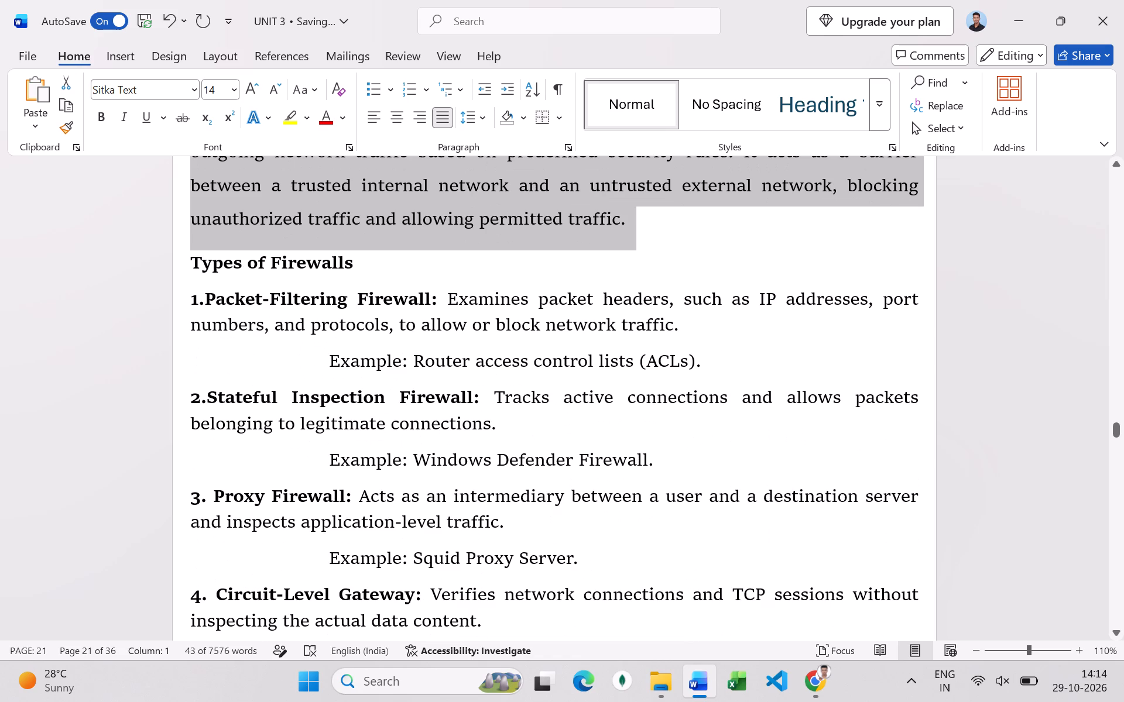
pyautogui.scroll(-8, 500, 324)
pyautogui.scroll(1, 500, 324)
pyautogui.scroll(-5, 500, 324)
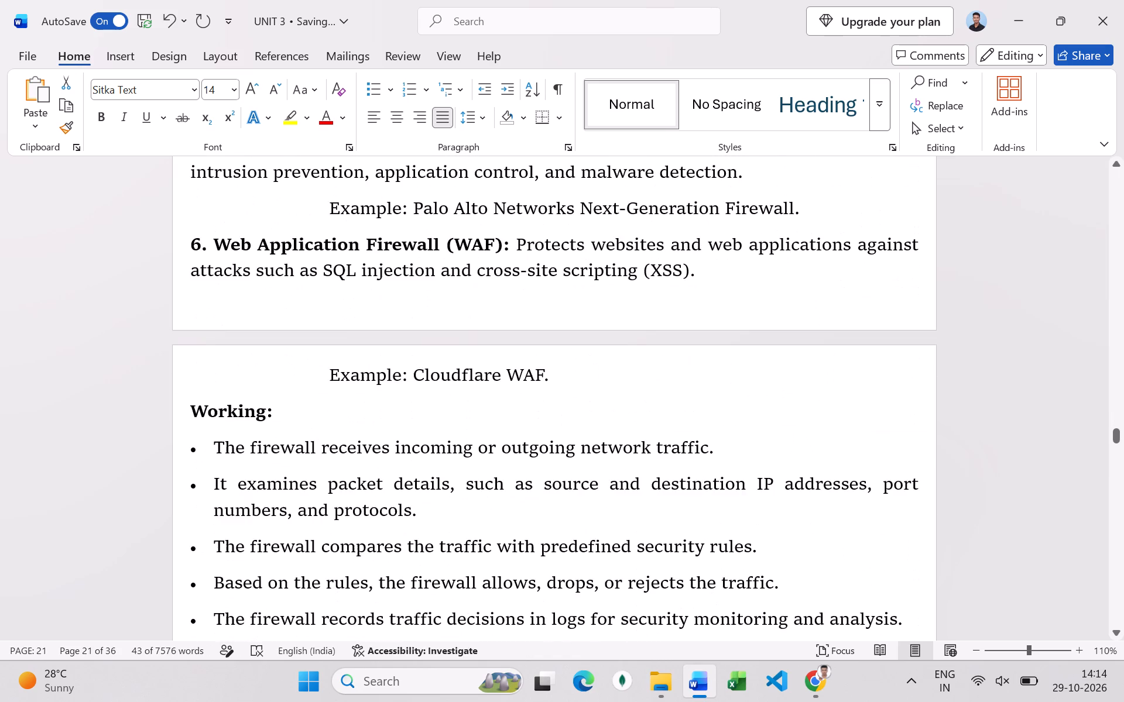
pyautogui.scroll(-10, 505, 330)
pyautogui.moveTo(530, 414); pyautogui.dragTo(489, 415)
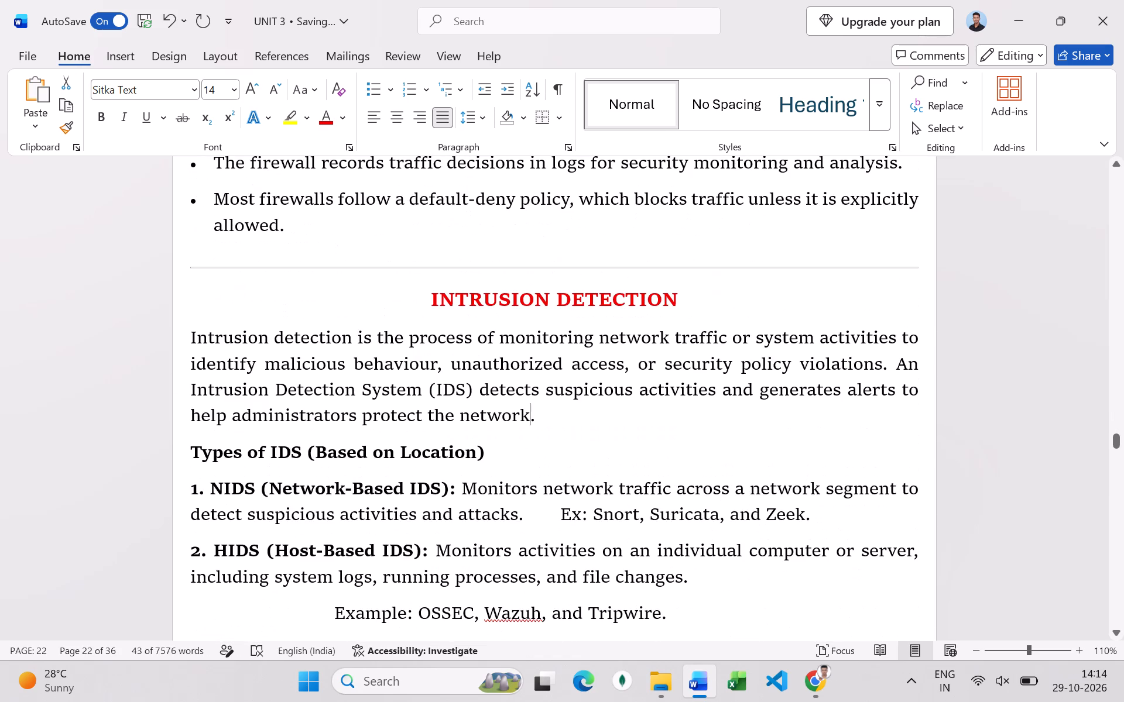
pyautogui.moveTo(489, 415); pyautogui.dragTo(133, 338)
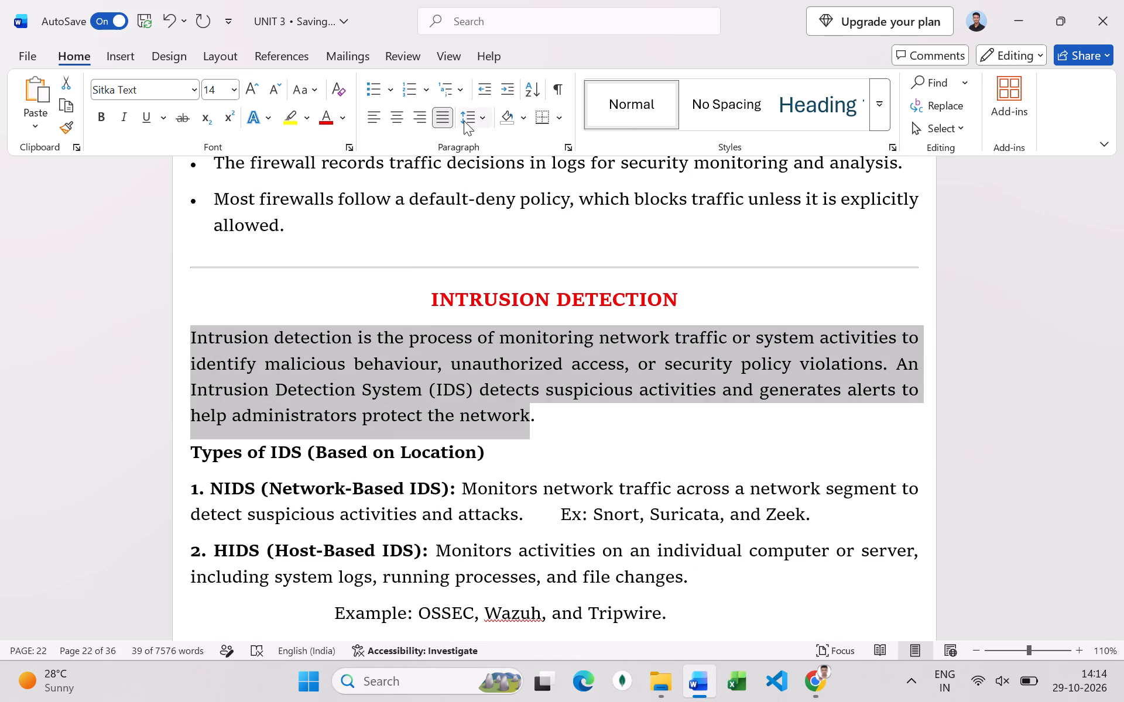
# Set the line spacing of the selected introductory paragraph under the INTRUSION DETECTION heading to 1.5.
pyautogui.click(477, 123)
pyautogui.click(495, 181)
pyautogui.scroll(-4, 554, 381)
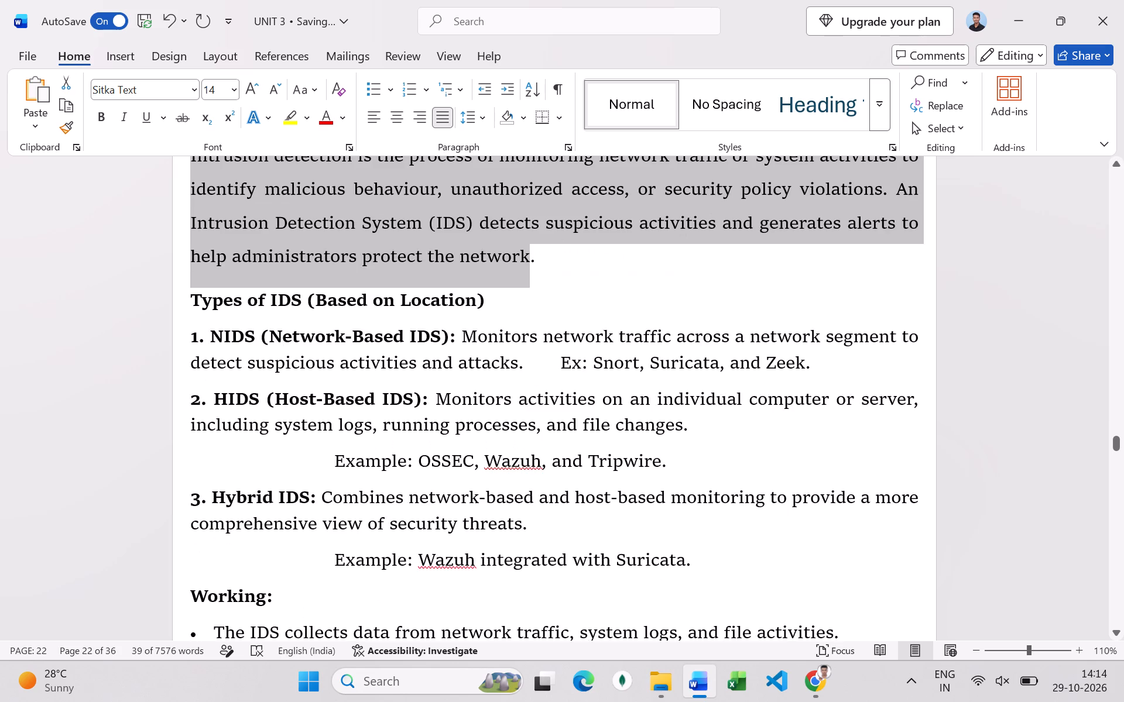
pyautogui.click(558, 387)
pyautogui.scroll(-1, 542, 415)
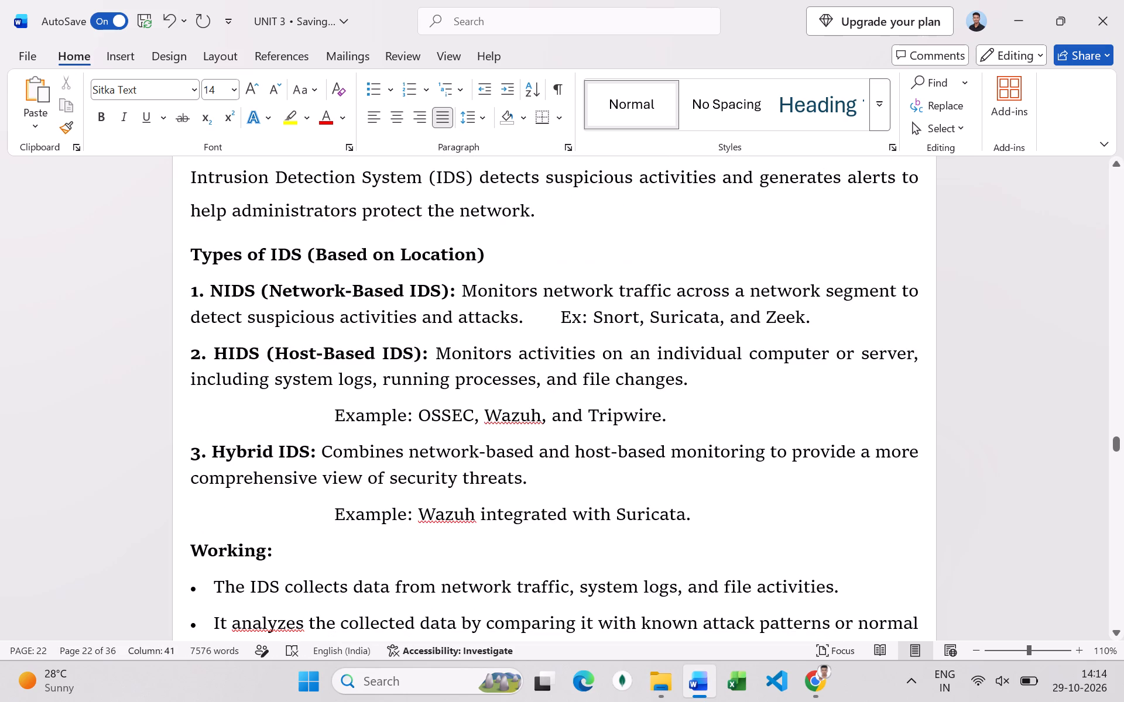
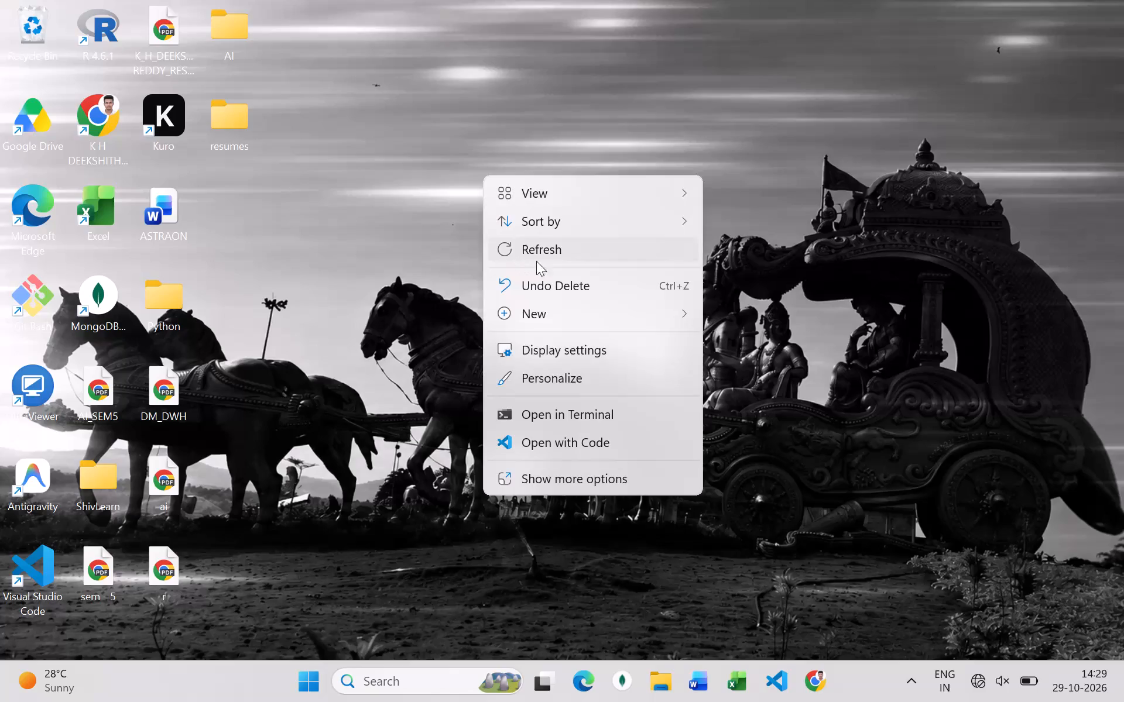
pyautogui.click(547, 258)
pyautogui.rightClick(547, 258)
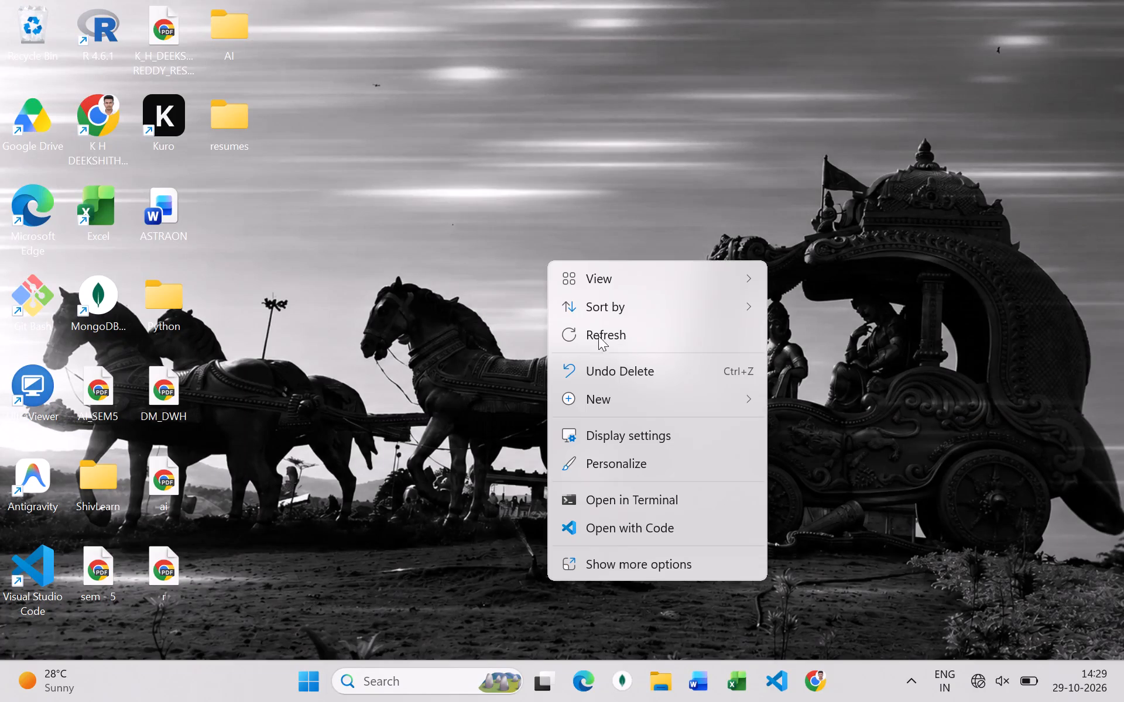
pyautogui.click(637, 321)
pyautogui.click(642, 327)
# Check the Wi-Fi connection in the list of available networks.
pyautogui.click(982, 682)
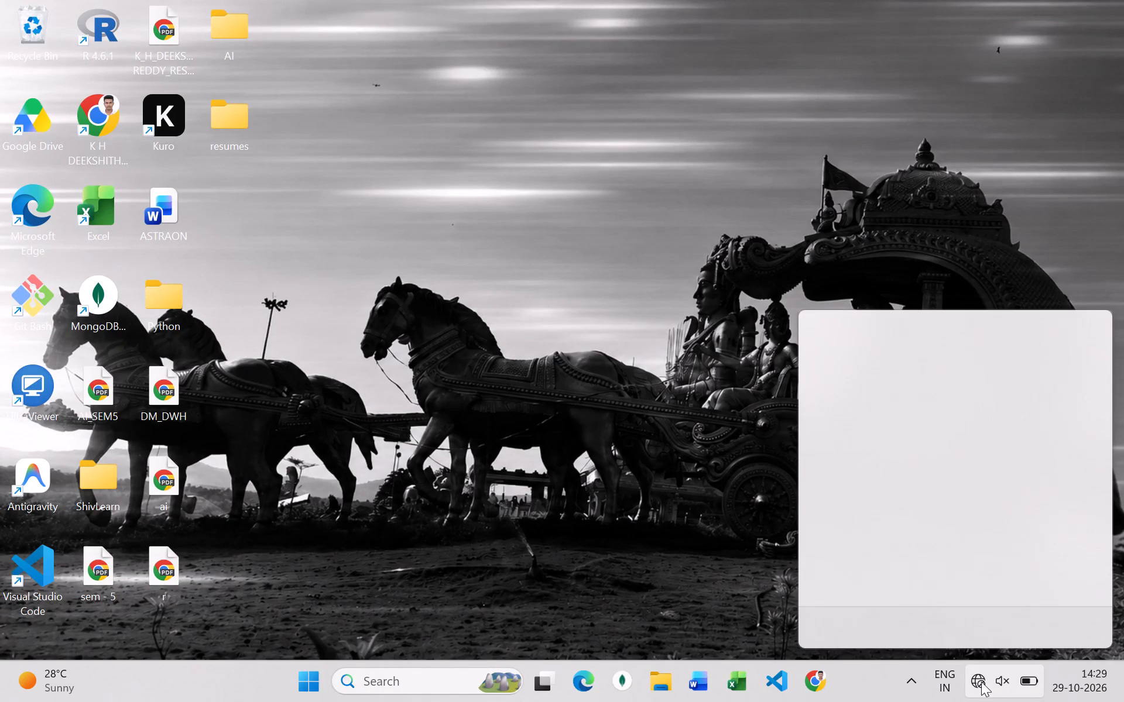
pyautogui.click(879, 355)
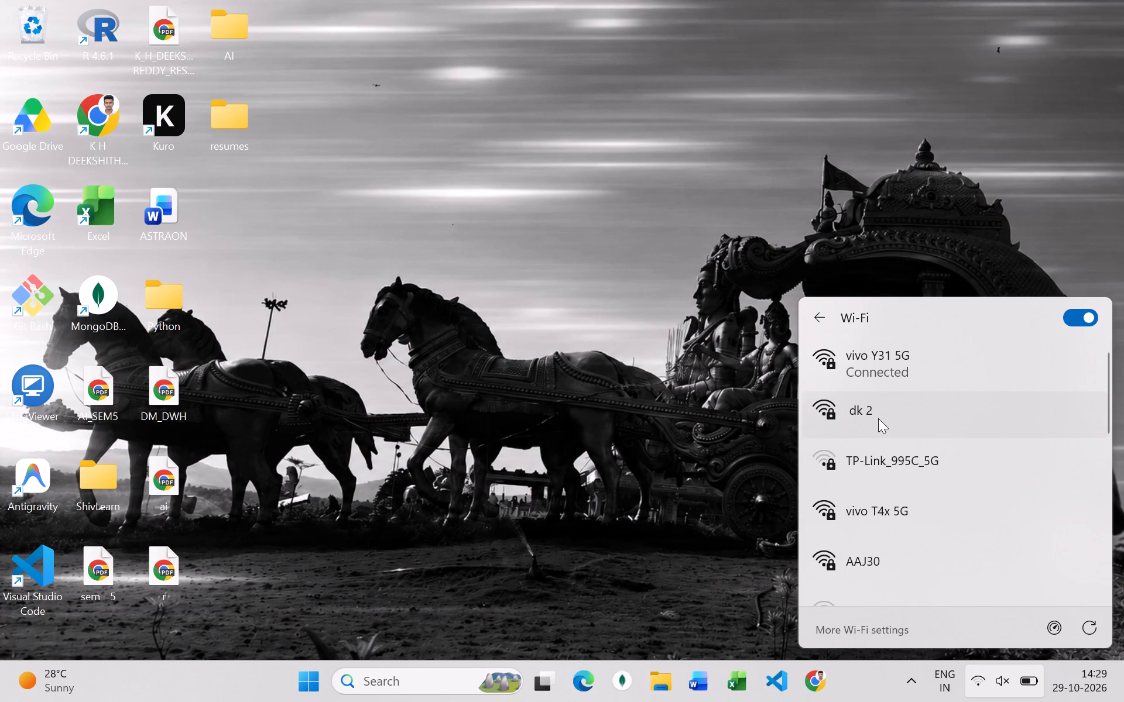
pyautogui.click(697, 349)
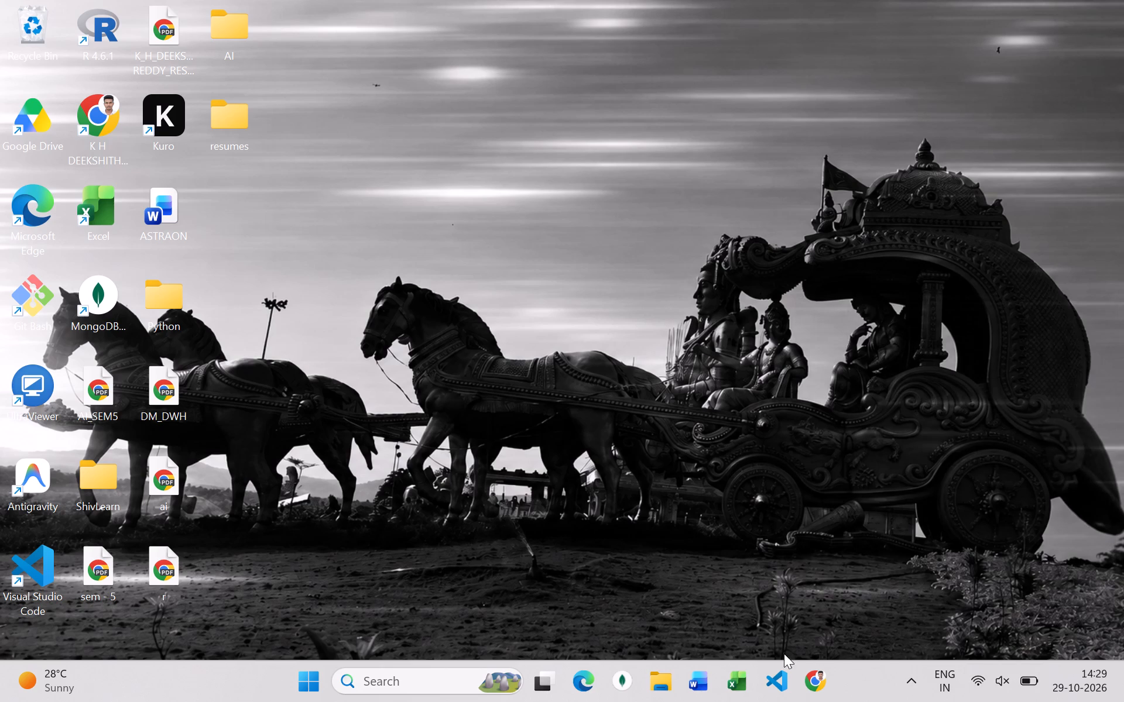
# Switch to Word and open the recent document UNIT 3.
pyautogui.click(705, 679)
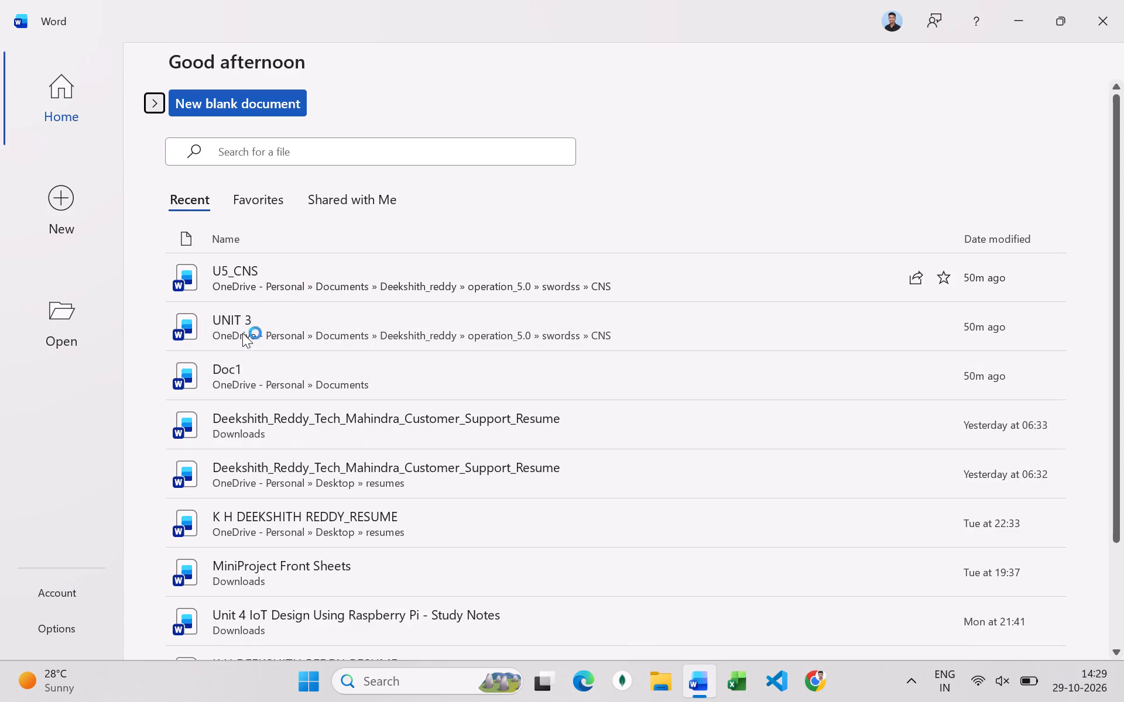
pyautogui.click(257, 322)
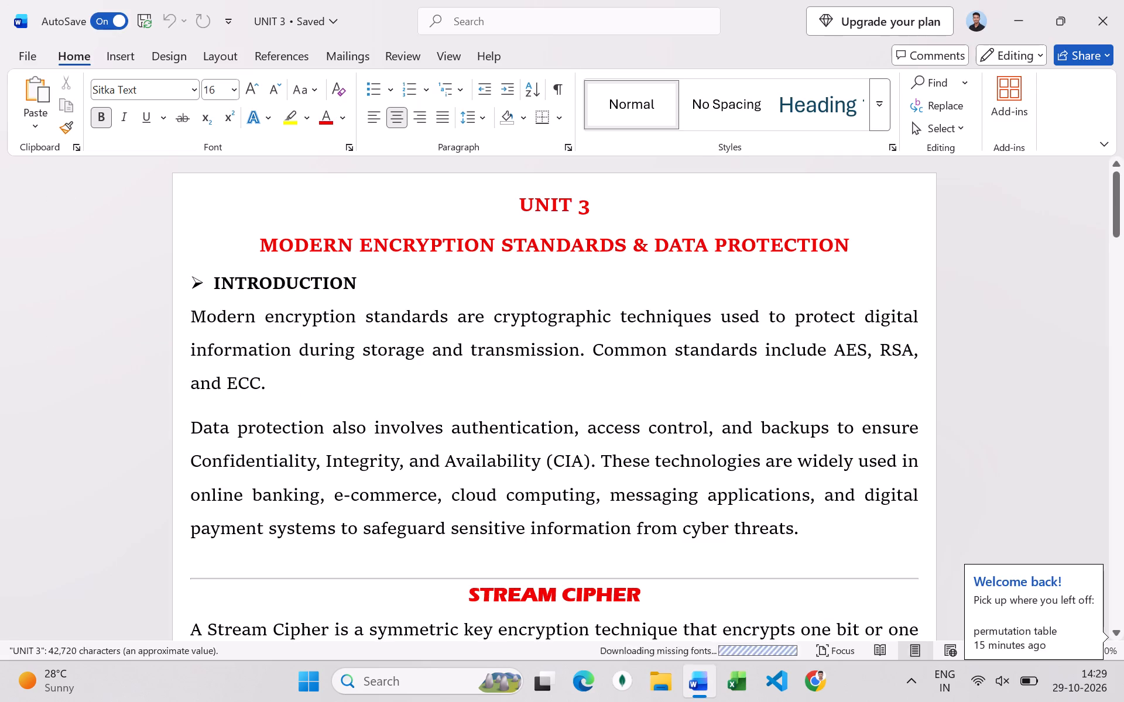
# Review the formatting of the UNIT 3 notes from the Zero Trust Architecture section back through IPS and FIREWALL to Kerberos.
pyautogui.scroll(-20, 378, 428)
pyautogui.scroll(-5, 378, 428)
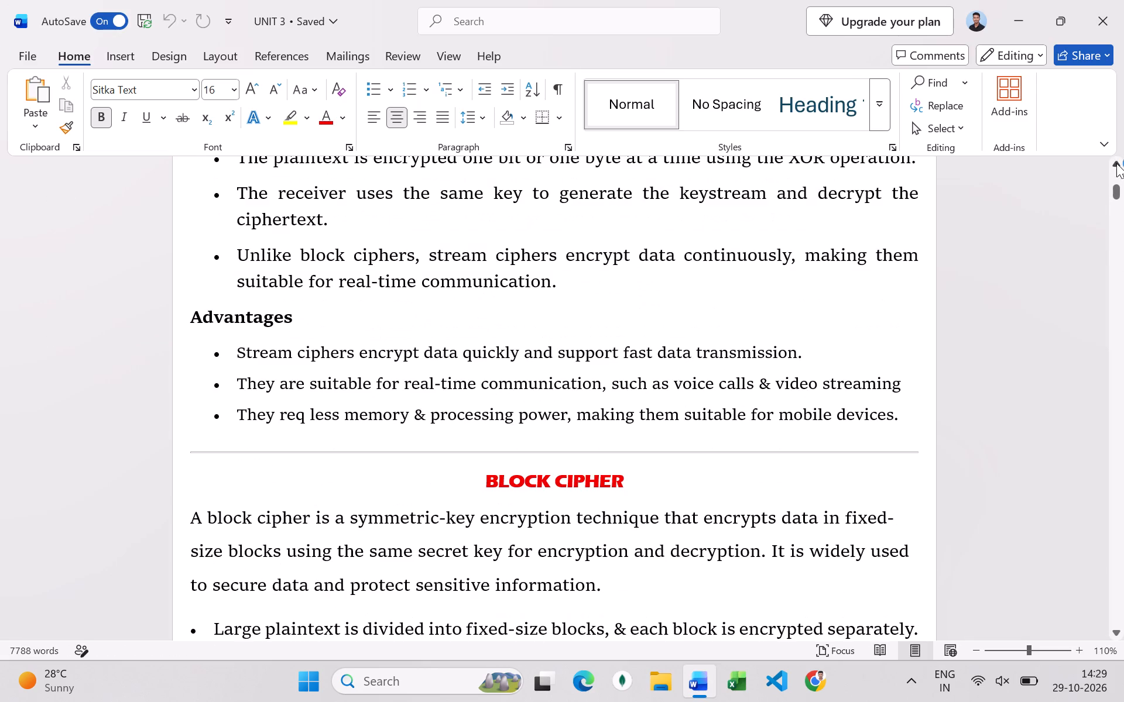
pyautogui.moveTo(1115, 188); pyautogui.dragTo(1123, 442)
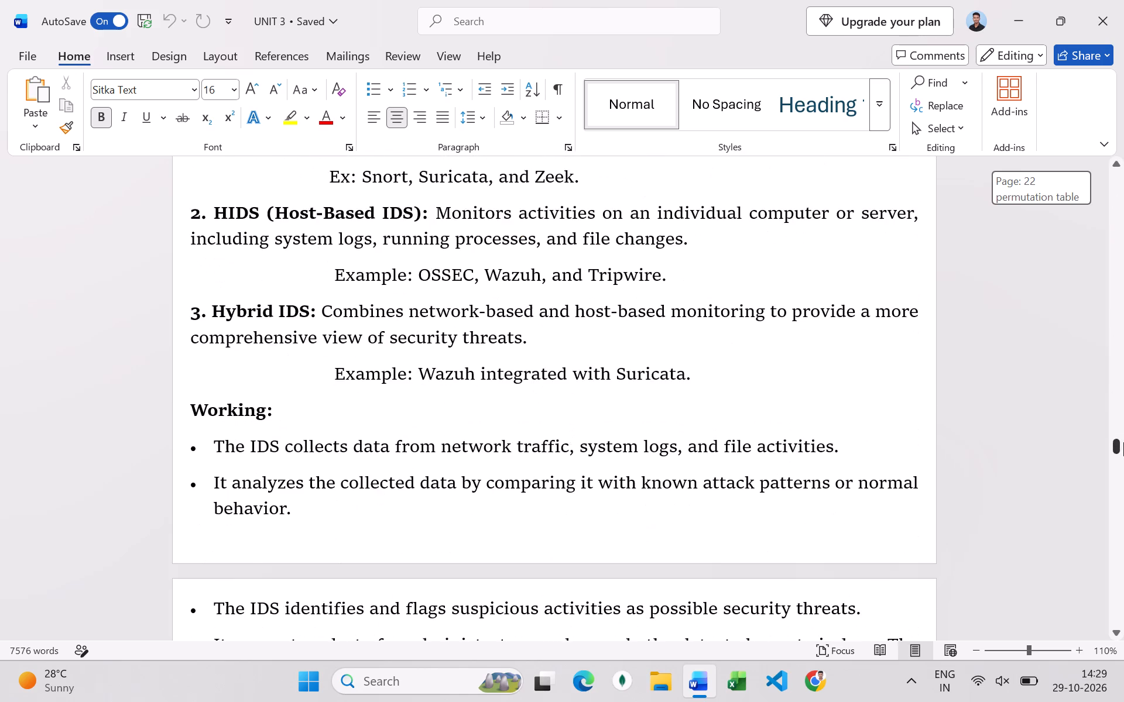
pyautogui.moveTo(1123, 442); pyautogui.dragTo(1123, 487)
pyautogui.scroll(5, 779, 475)
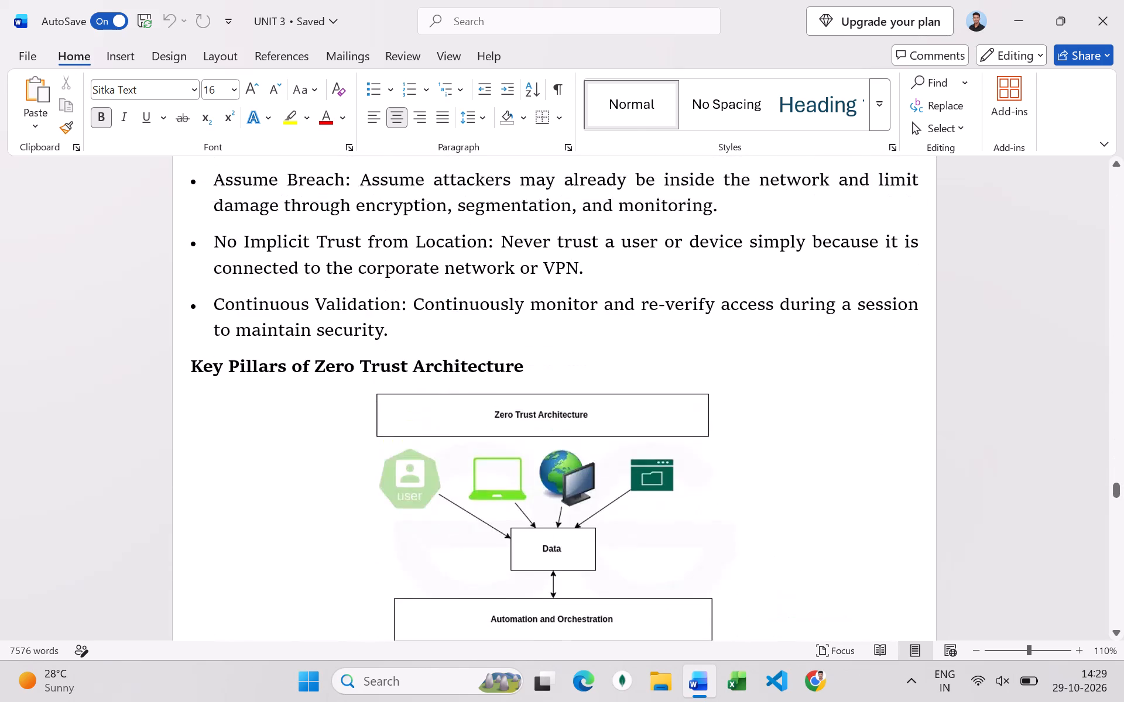
pyautogui.scroll(5, 756, 465)
pyautogui.scroll(-1, 646, 342)
pyautogui.scroll(20, 646, 342)
pyautogui.scroll(20, 646, 342)
pyautogui.scroll(2, 646, 342)
pyautogui.scroll(-1, 643, 329)
pyautogui.scroll(13, 643, 329)
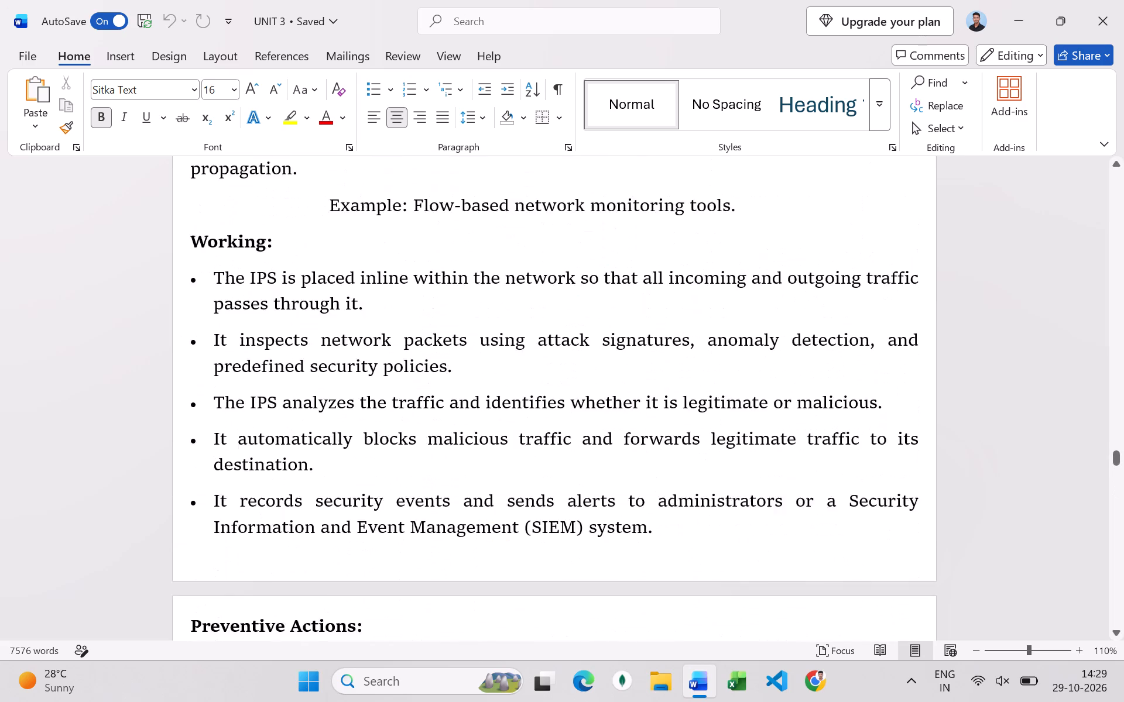
pyautogui.scroll(20, 643, 329)
pyautogui.scroll(20, 643, 329)
pyautogui.scroll(20, 643, 329)
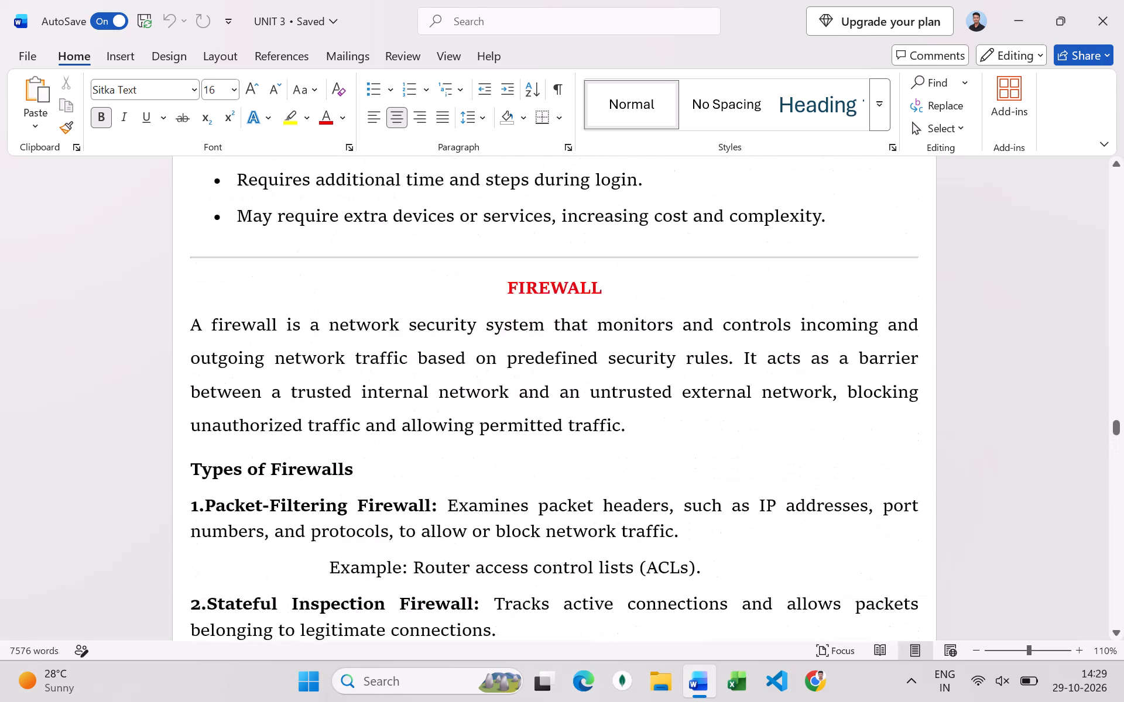
pyautogui.scroll(20, 643, 329)
pyautogui.scroll(13, 643, 329)
pyautogui.scroll(-1, 643, 329)
pyautogui.scroll(16, 643, 329)
pyautogui.scroll(17, 643, 329)
pyautogui.scroll(-8, 643, 329)
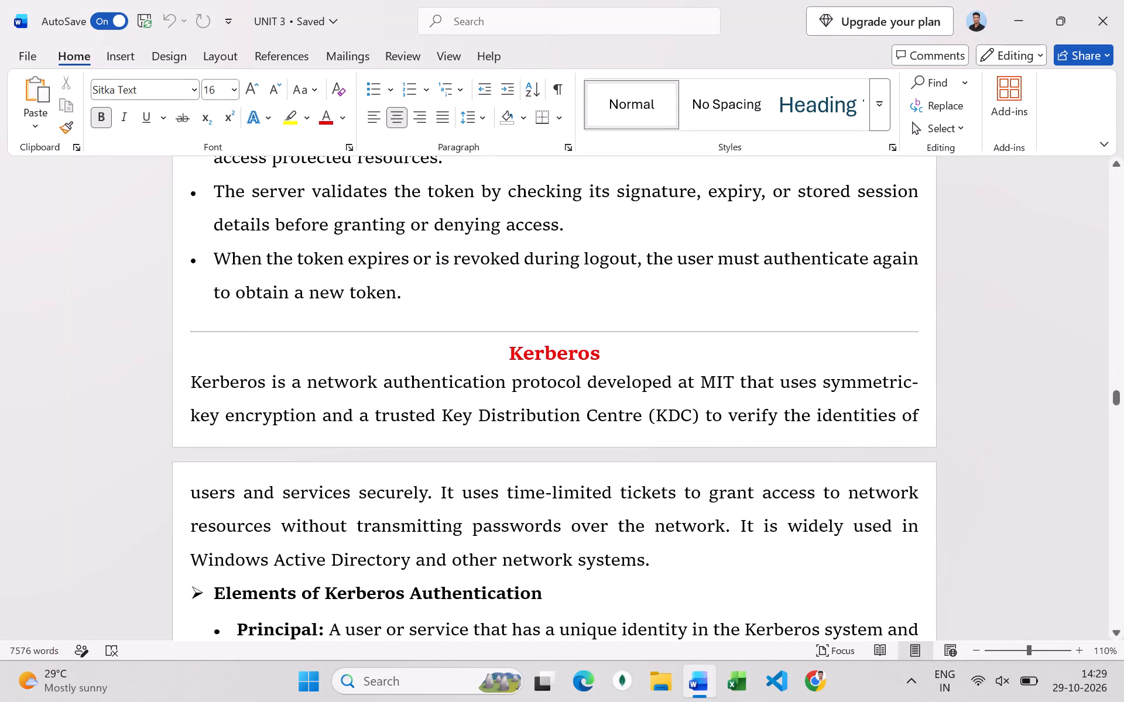
# Review the formatting of the notes from the Kerberos section through the IDS Working bullets.
pyautogui.scroll(-9, 636, 374)
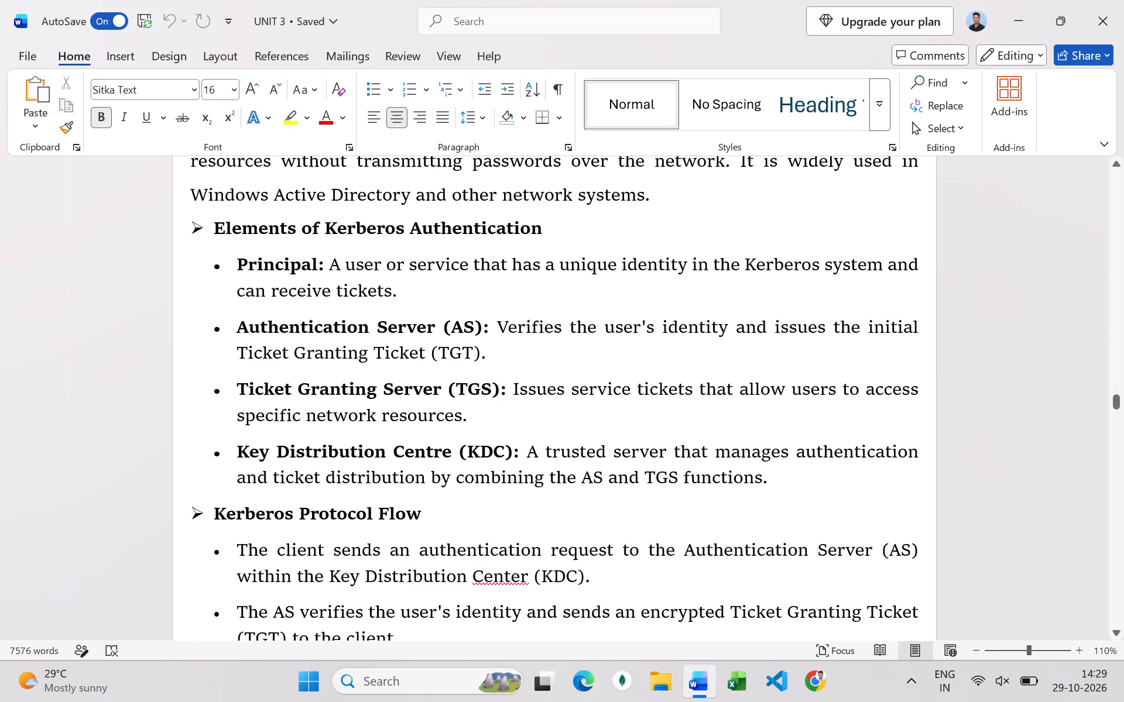
pyautogui.scroll(-20, 636, 374)
pyautogui.scroll(-17, 636, 374)
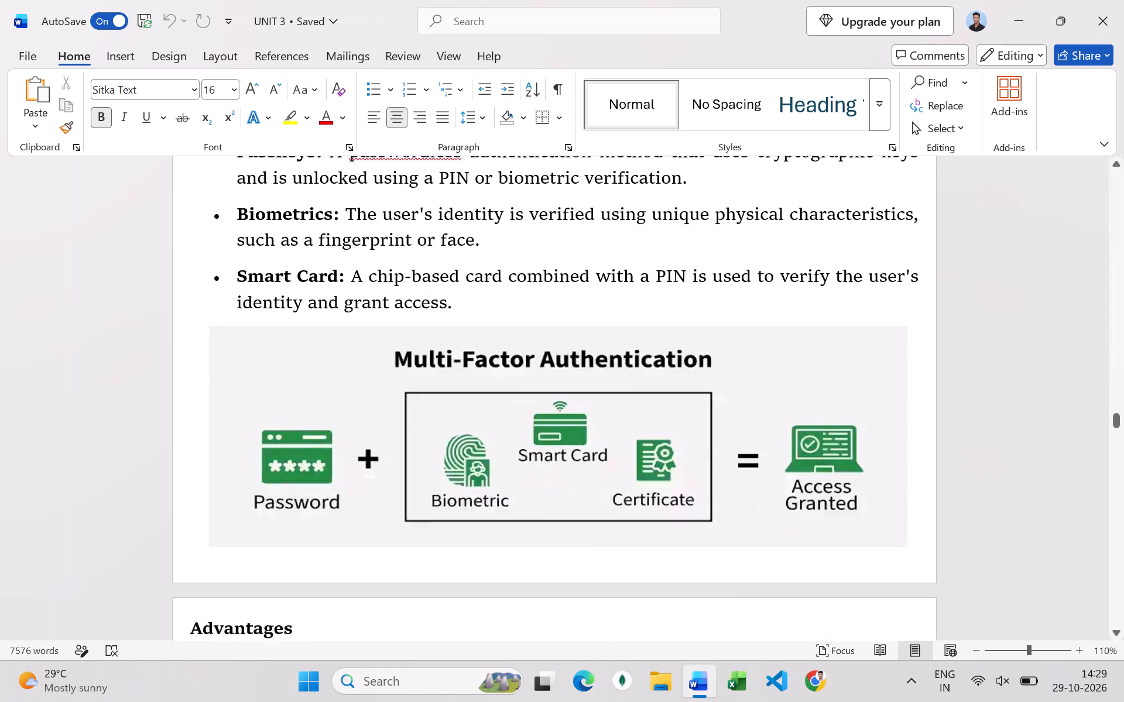
pyautogui.scroll(-16, 634, 374)
pyautogui.scroll(1, 634, 374)
pyautogui.scroll(-11, 634, 374)
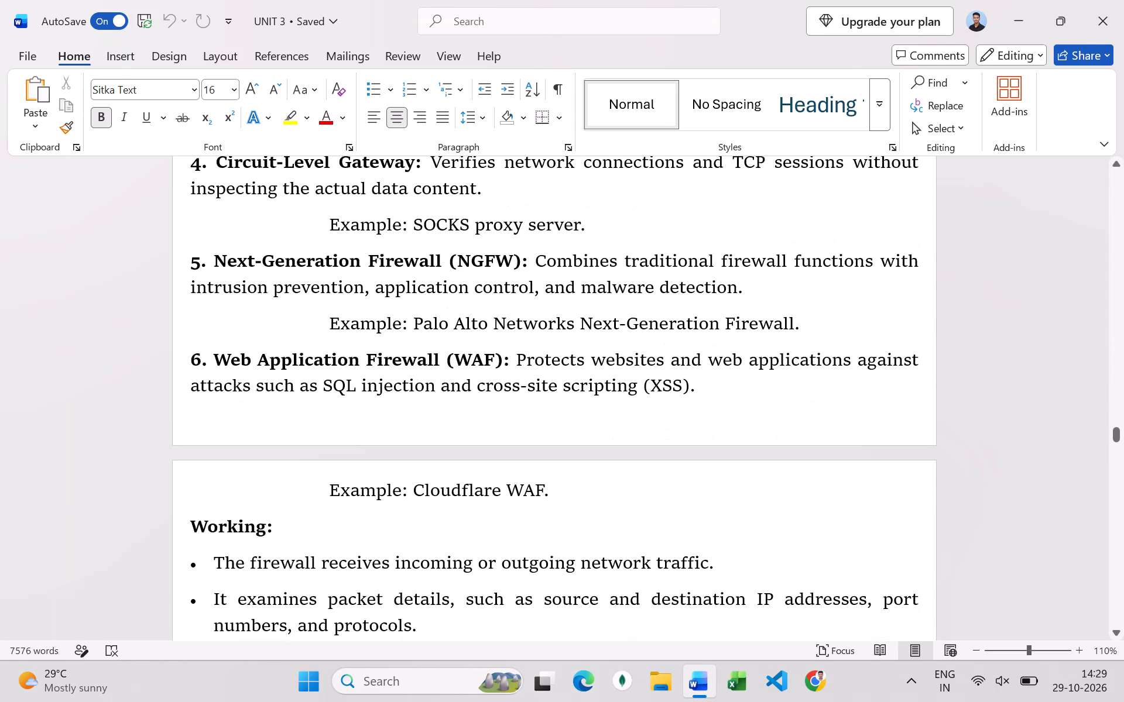
pyautogui.scroll(-6, 619, 388)
pyautogui.scroll(-14, 424, 380)
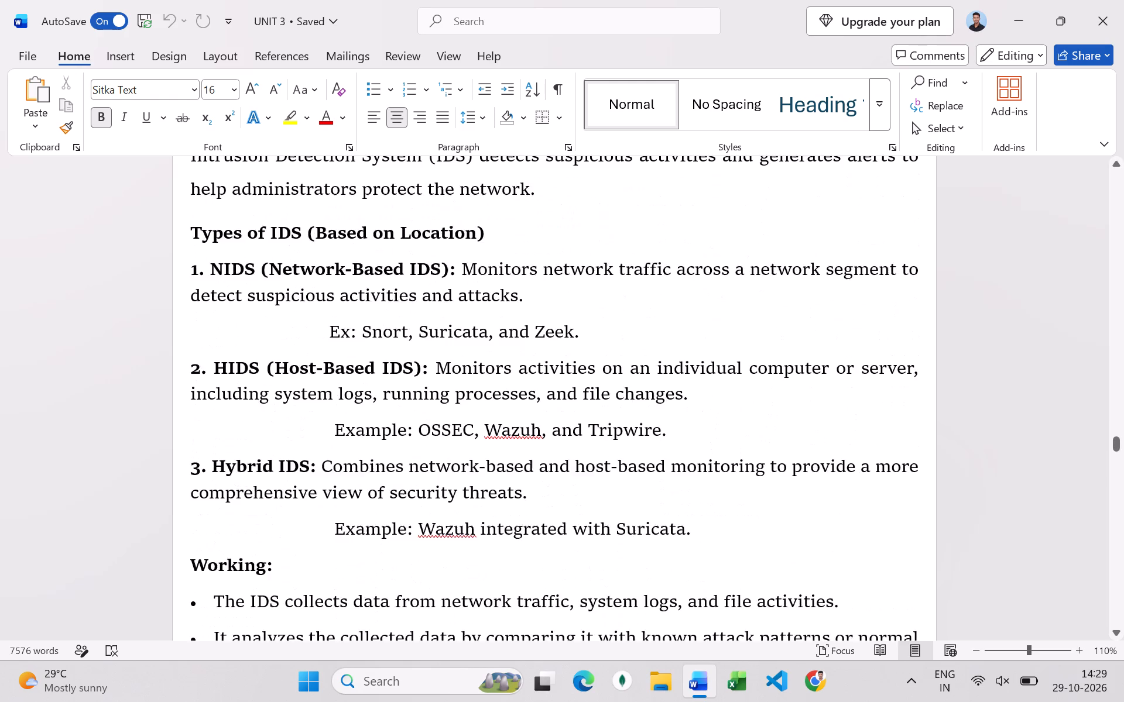
pyautogui.scroll(-7, 424, 380)
pyautogui.scroll(7, 424, 380)
pyautogui.scroll(-5, 477, 374)
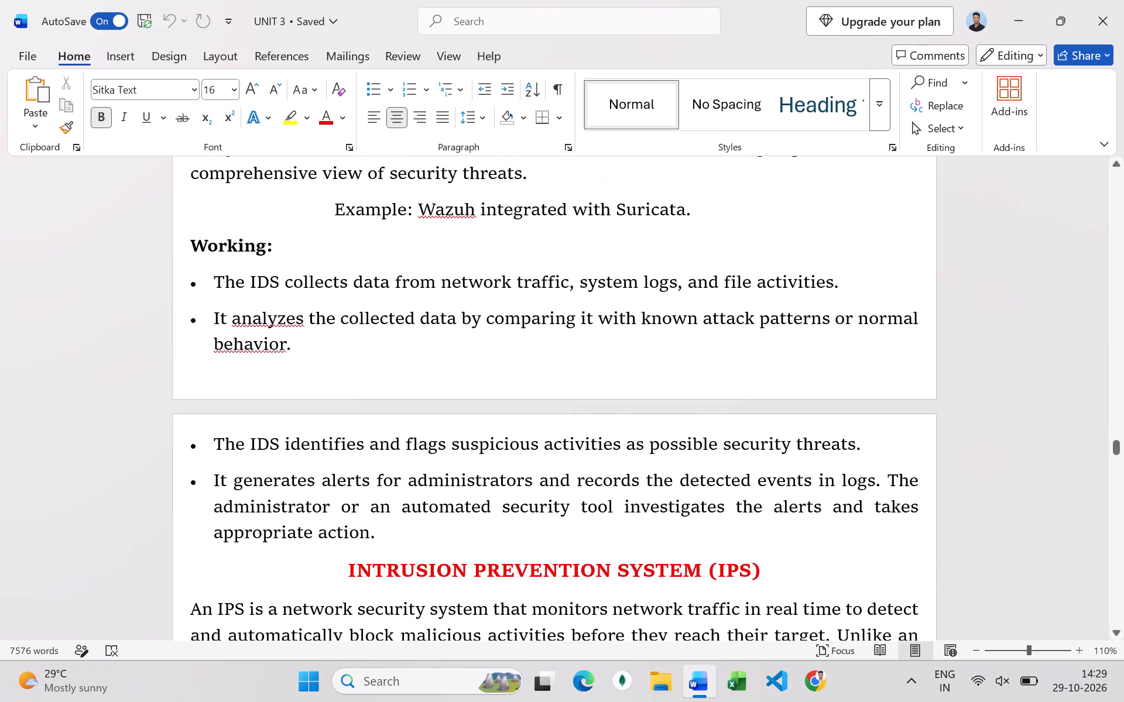
# Set the line spacing of the IDS section's Working: heading and all its bullets to 1.5.
pyautogui.scroll(-6, 358, 377)
pyautogui.moveTo(389, 250); pyautogui.dragTo(221, 307)
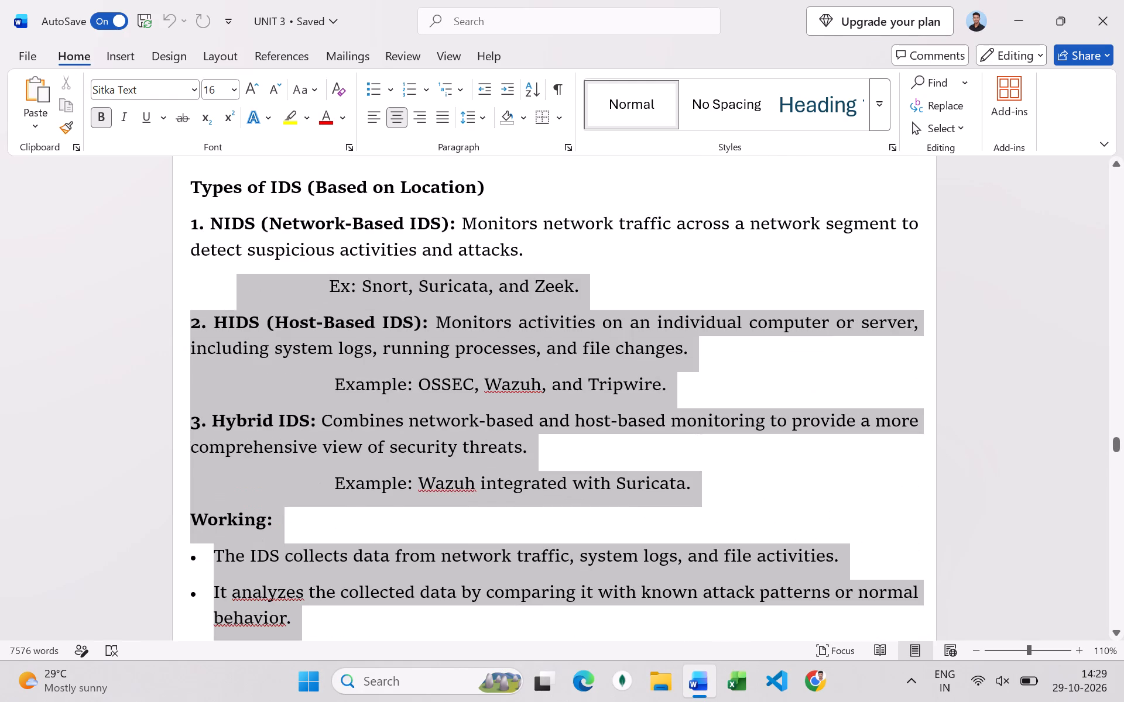
pyautogui.moveTo(221, 307); pyautogui.dragTo(214, 536)
pyautogui.click(475, 126)
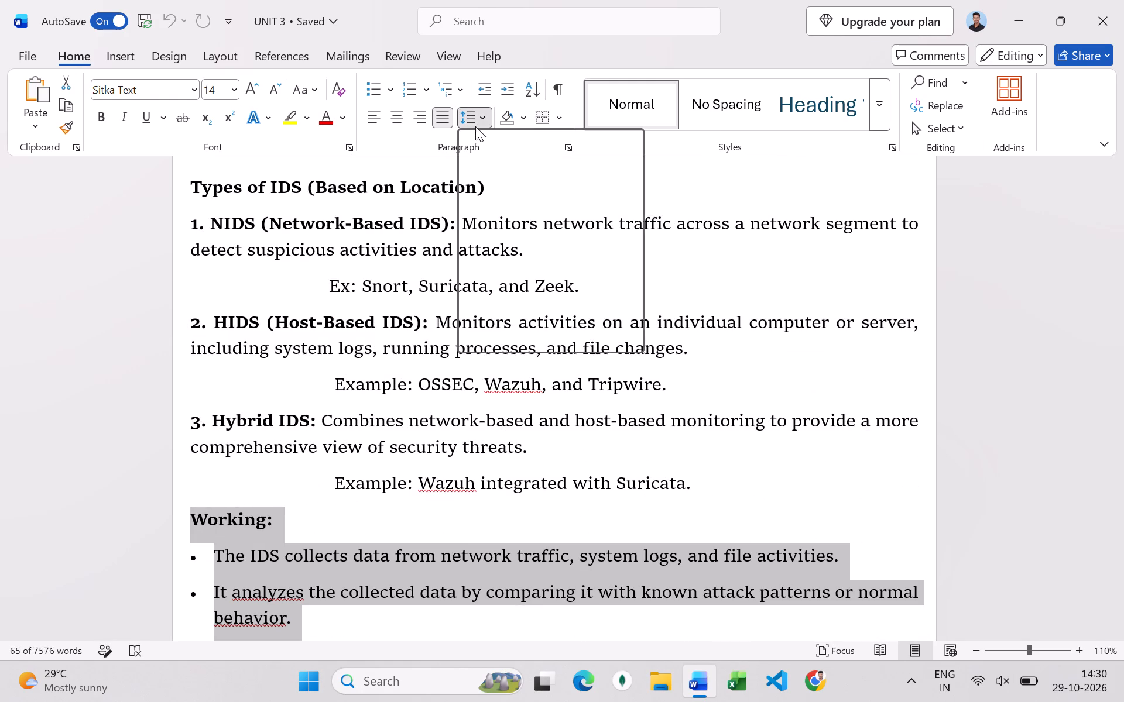
pyautogui.click(481, 192)
pyautogui.scroll(-10, 441, 248)
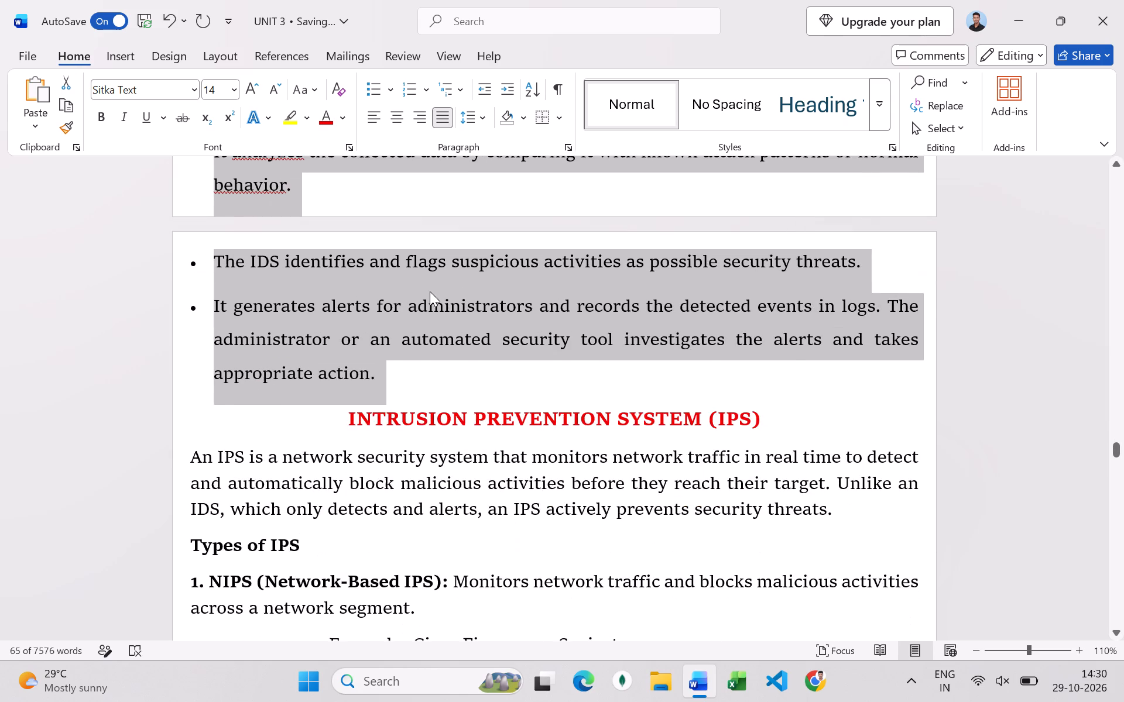
pyautogui.click(380, 342)
# Set the line spacing from the IPS introduction through the Working bullet about automatically blocking malicious traffic to 1.15.
pyautogui.scroll(-7, 382, 345)
pyautogui.scroll(3, 382, 345)
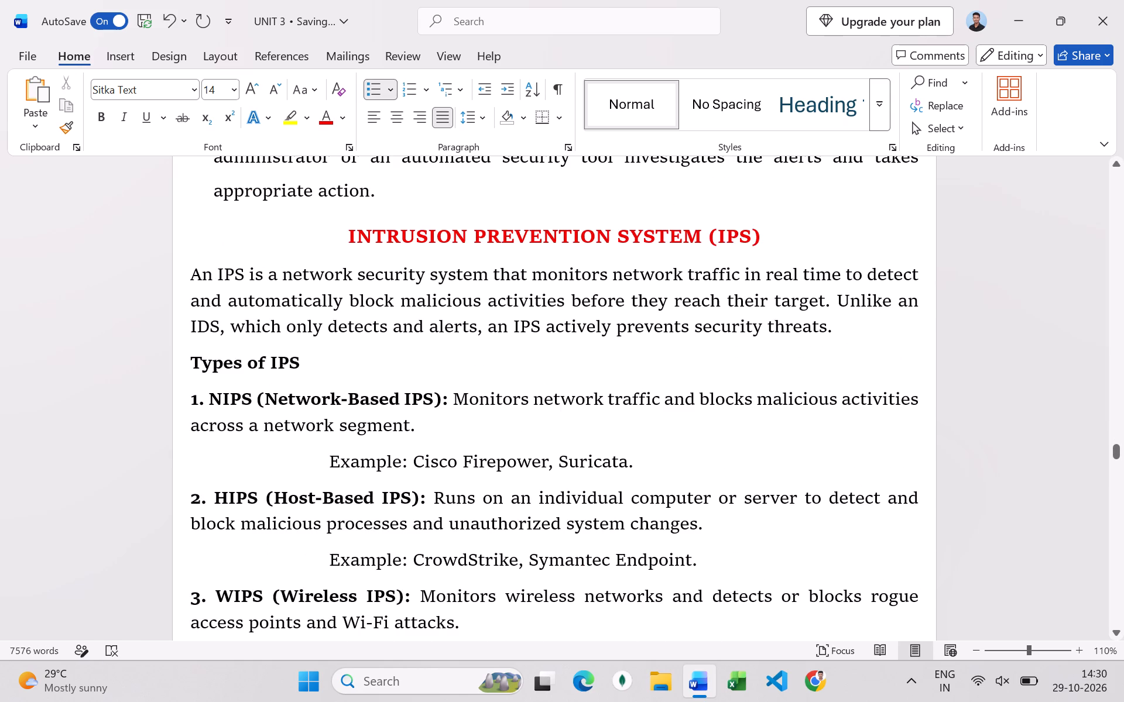
pyautogui.moveTo(191, 275); pyautogui.dragTo(304, 480)
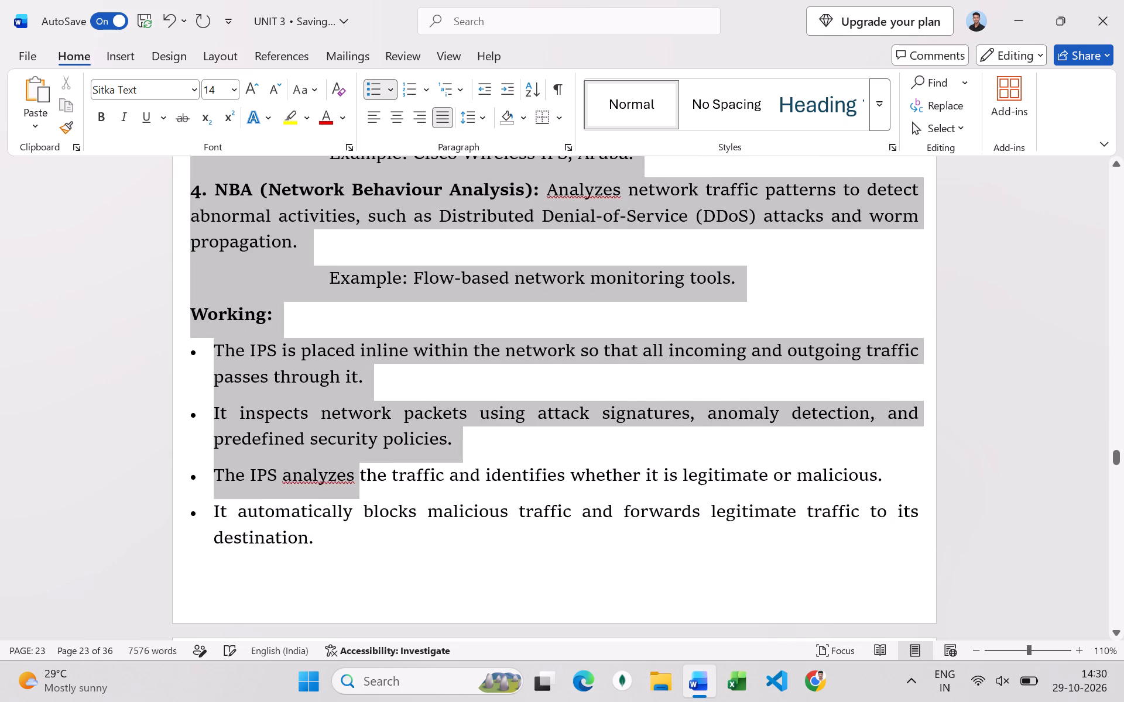
pyautogui.moveTo(304, 480); pyautogui.dragTo(340, 536)
pyautogui.click(483, 111)
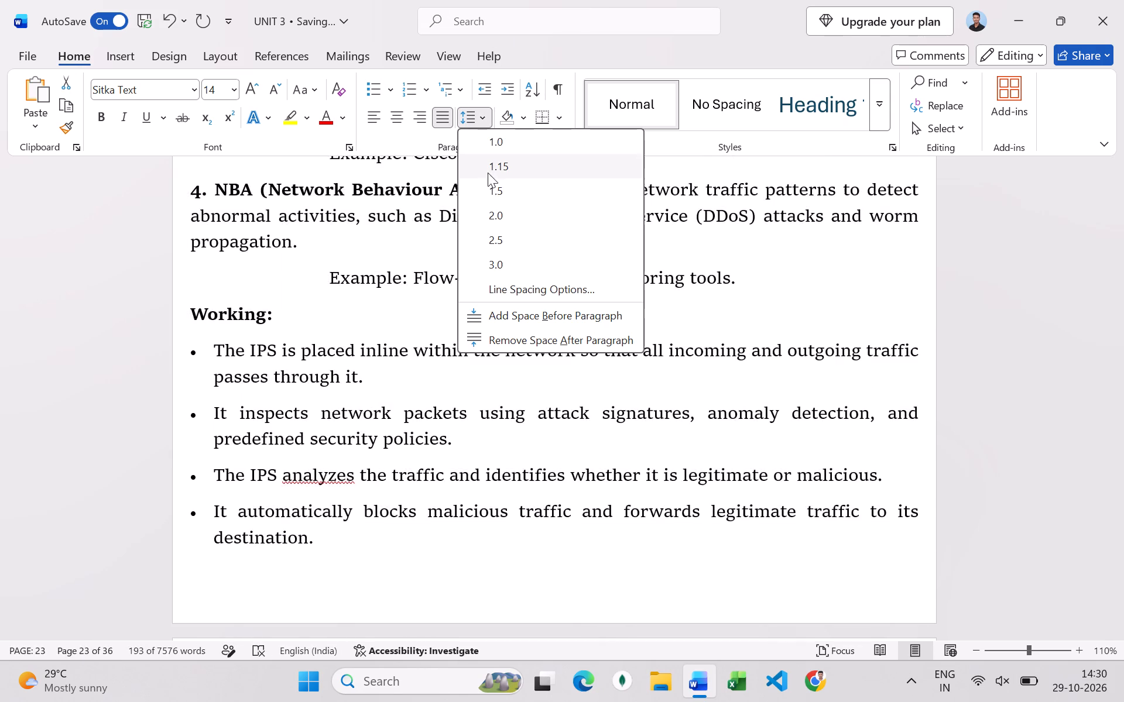
pyautogui.click(490, 179)
pyautogui.scroll(-8, 479, 212)
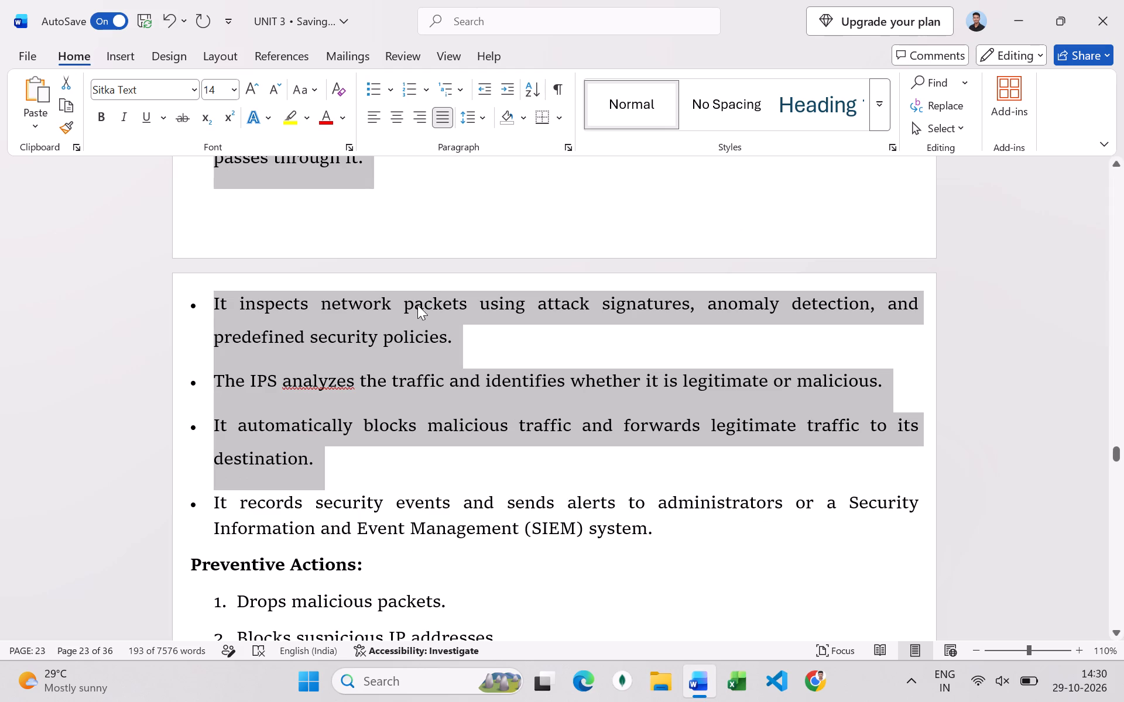
pyautogui.click(477, 113)
pyautogui.click(479, 162)
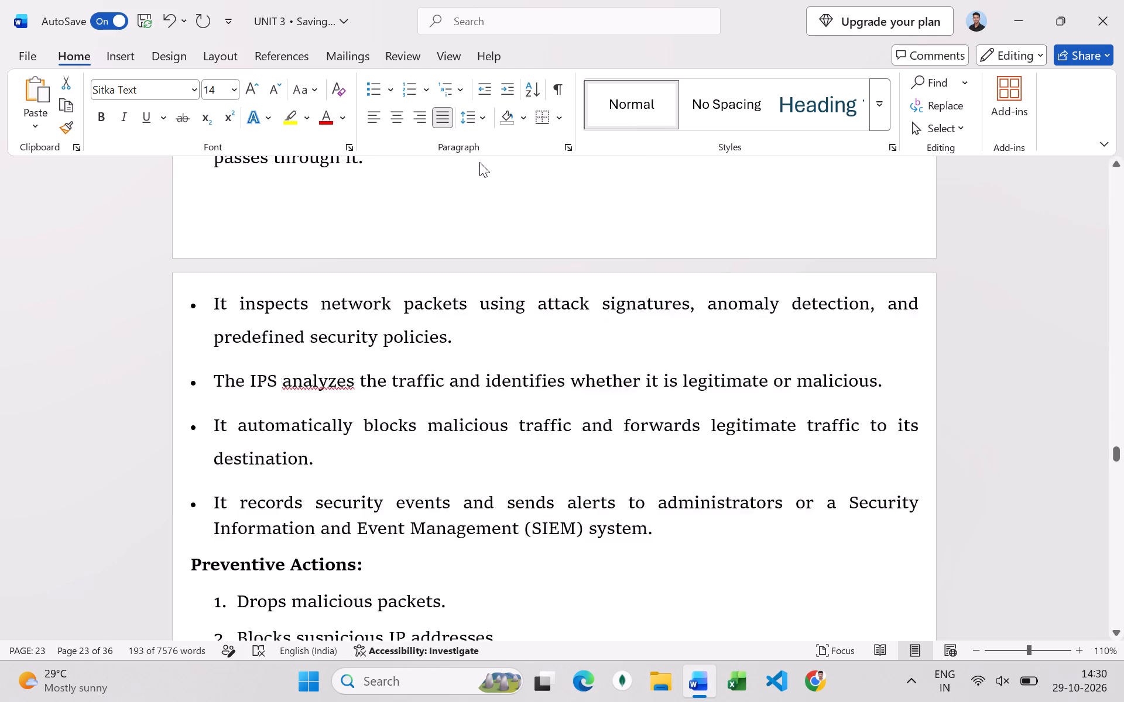
pyautogui.scroll(7, 436, 226)
pyautogui.click(423, 266)
# Narrow the IDS column of the Difference Between IDS and IPS table slightly, giving the IPS column more width.
pyautogui.scroll(-5, 423, 267)
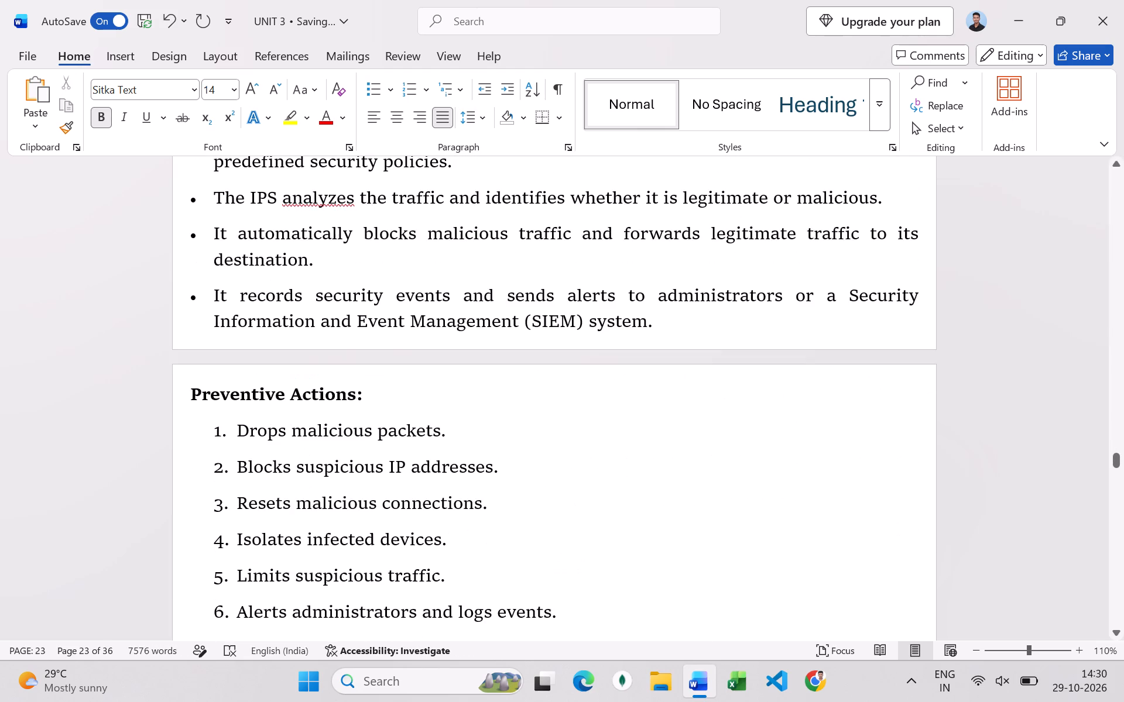
pyautogui.scroll(-8, 389, 298)
pyautogui.scroll(4, 389, 304)
pyautogui.scroll(-10, 389, 304)
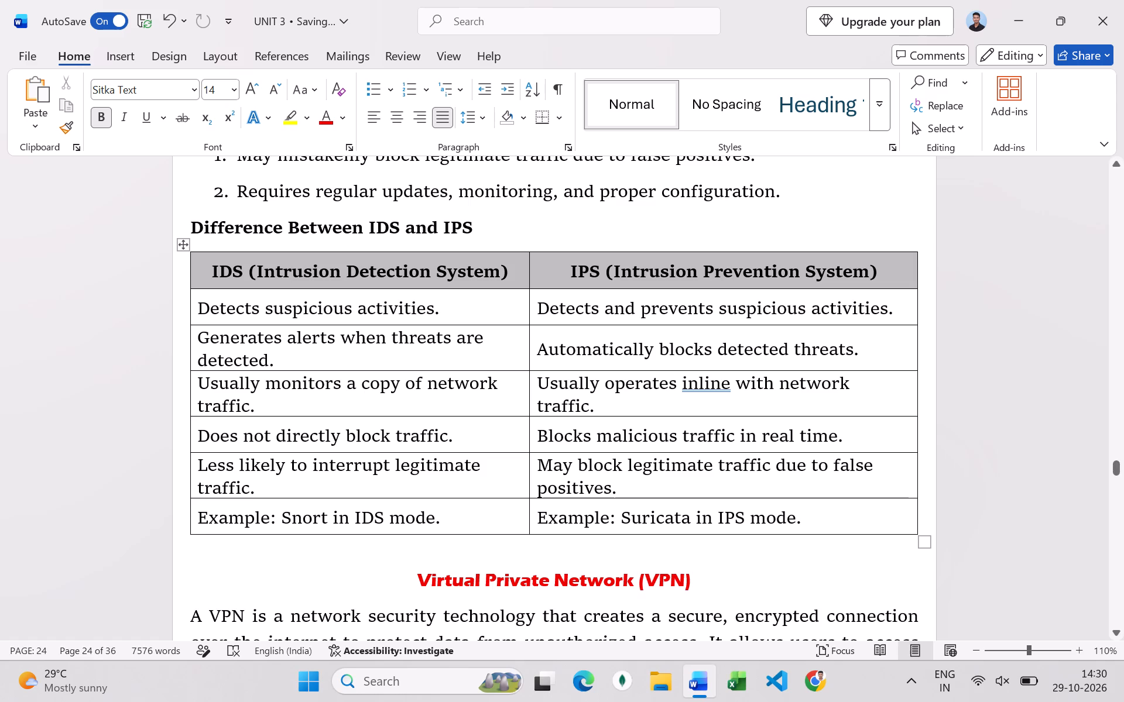
pyautogui.moveTo(529, 386); pyautogui.dragTo(522, 386)
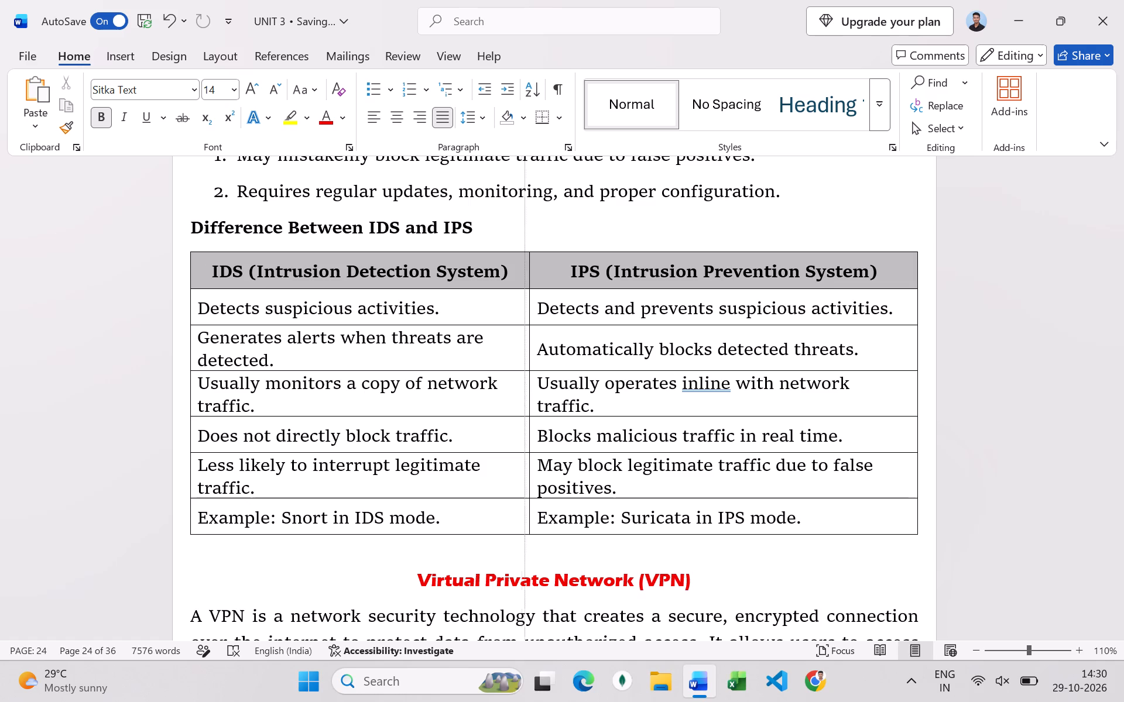
pyautogui.moveTo(522, 386); pyautogui.dragTo(513, 386)
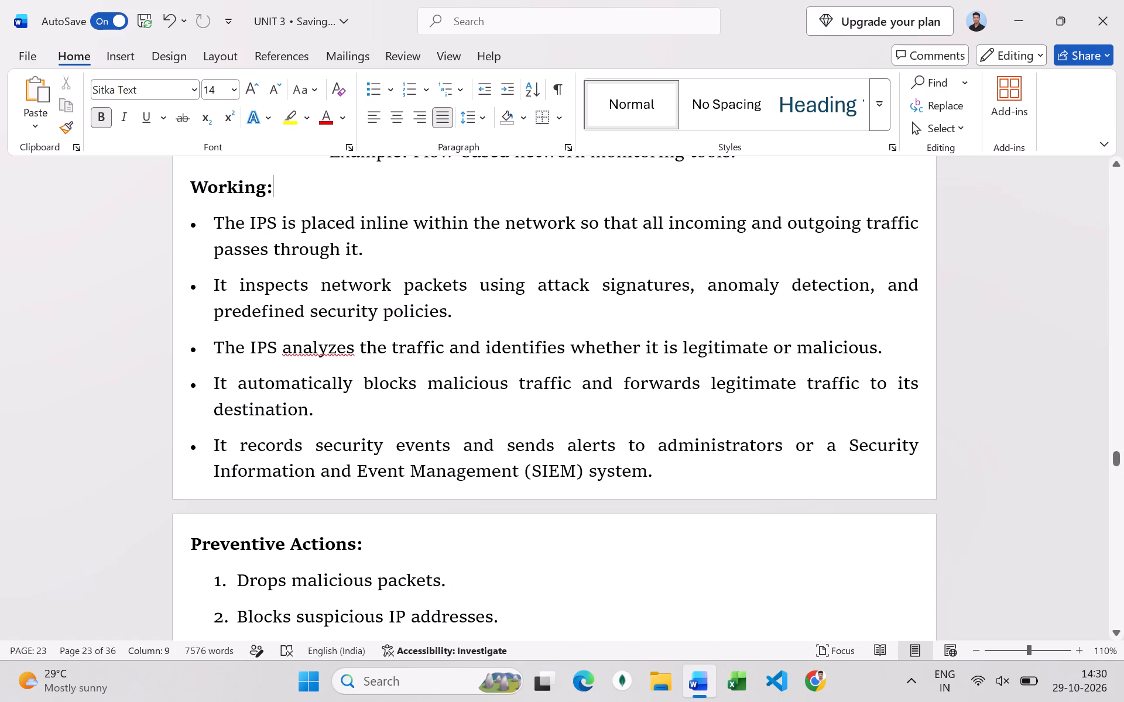
pyautogui.scroll(-12, 513, 386)
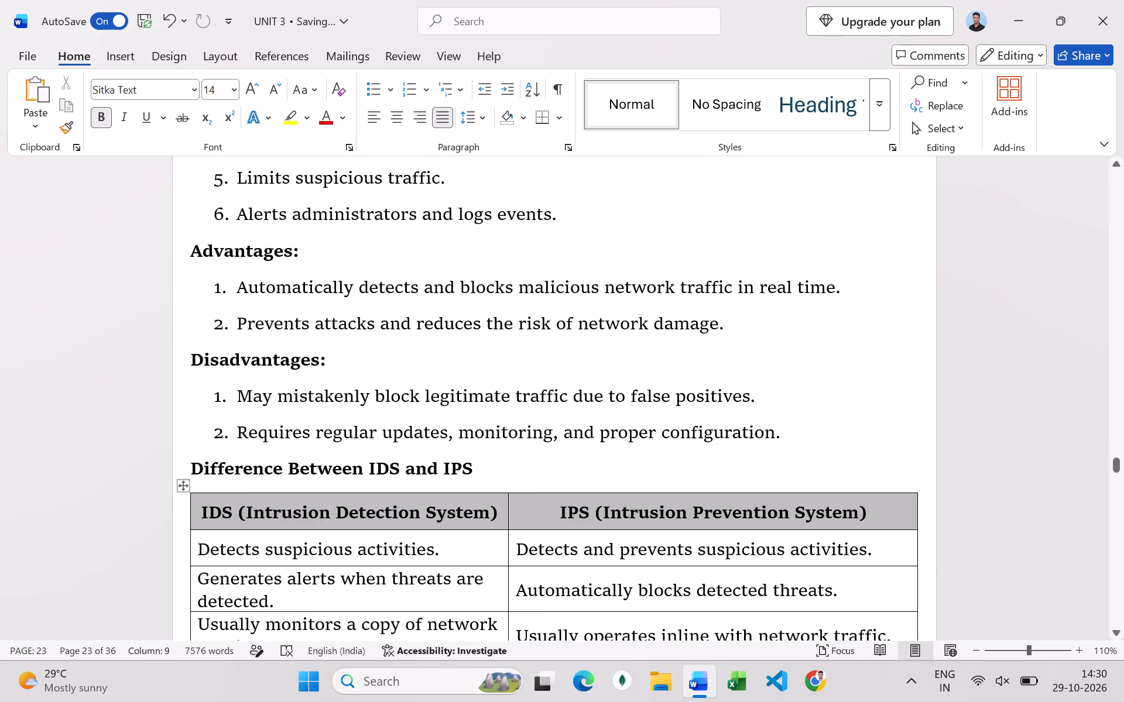
pyautogui.scroll(-6, 513, 386)
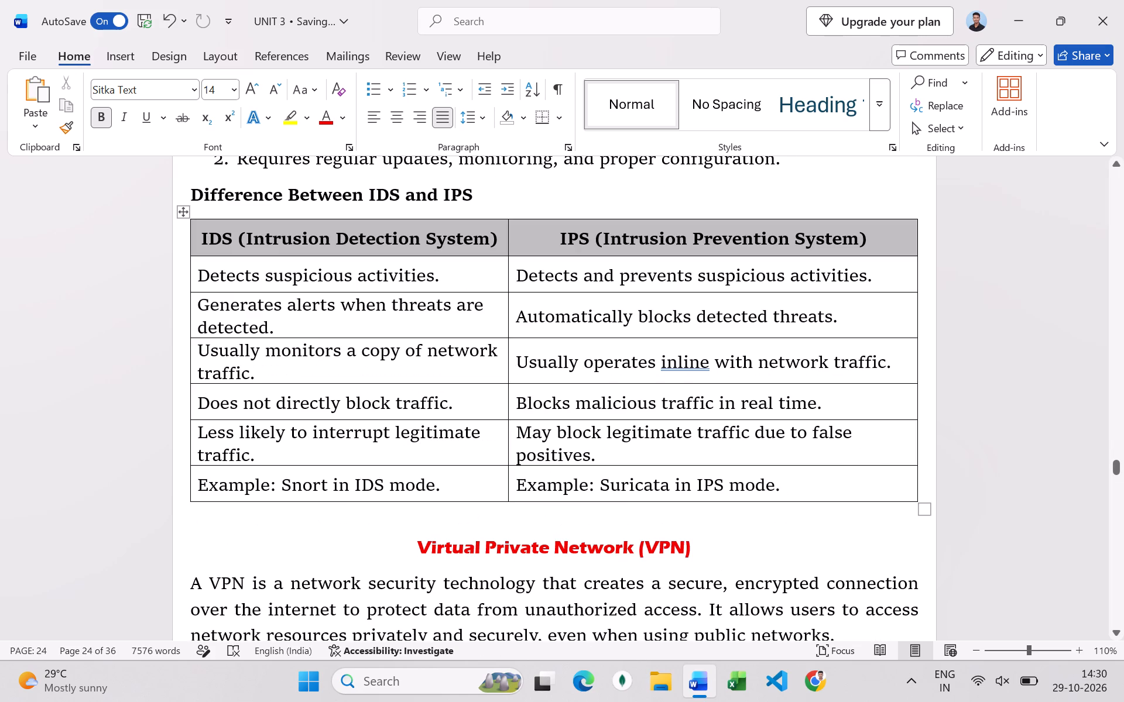
pyautogui.moveTo(508, 380); pyautogui.dragTo(513, 383)
pyautogui.click(544, 386)
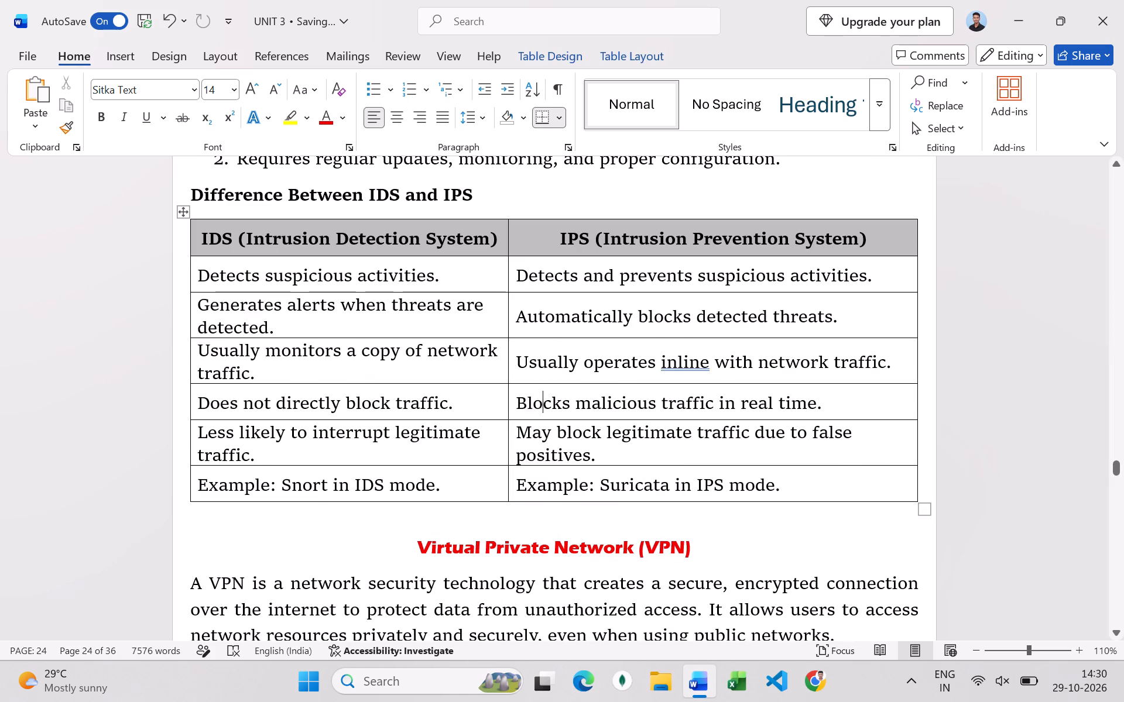
# Increase the heights of the last two rows of the IDS and IPS comparison table slightly.
pyautogui.click(604, 428)
pyautogui.moveTo(602, 466); pyautogui.dragTo(602, 476)
pyautogui.moveTo(628, 511); pyautogui.dragTo(629, 513)
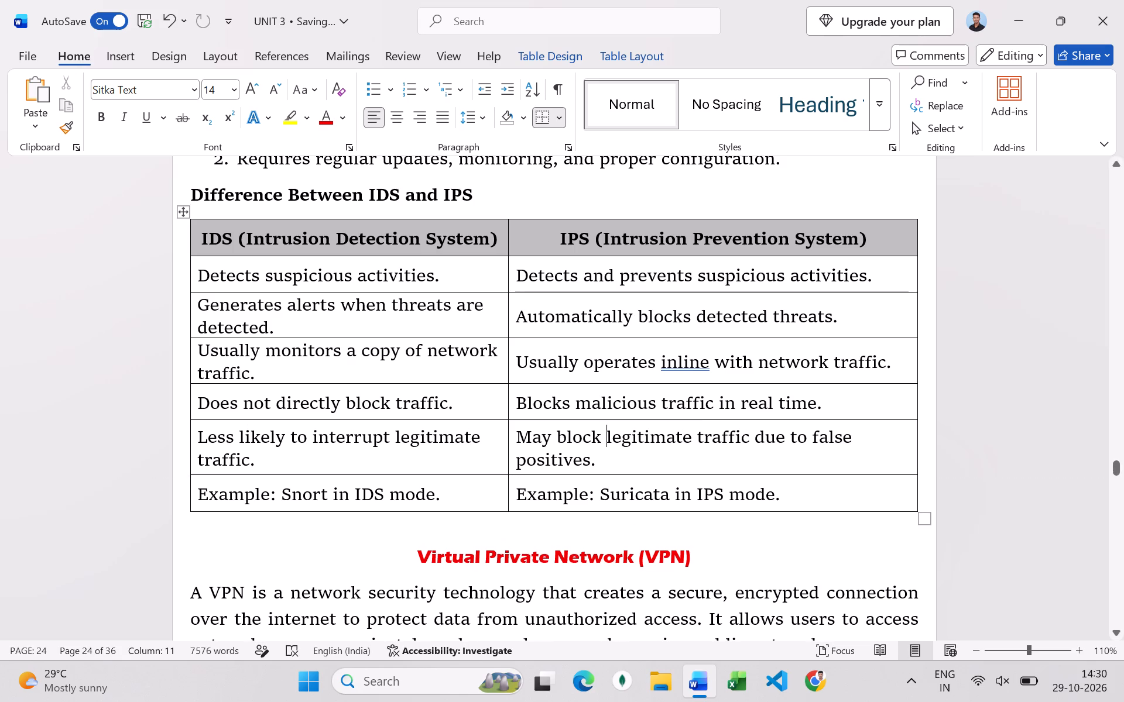
pyautogui.moveTo(629, 513); pyautogui.dragTo(630, 518)
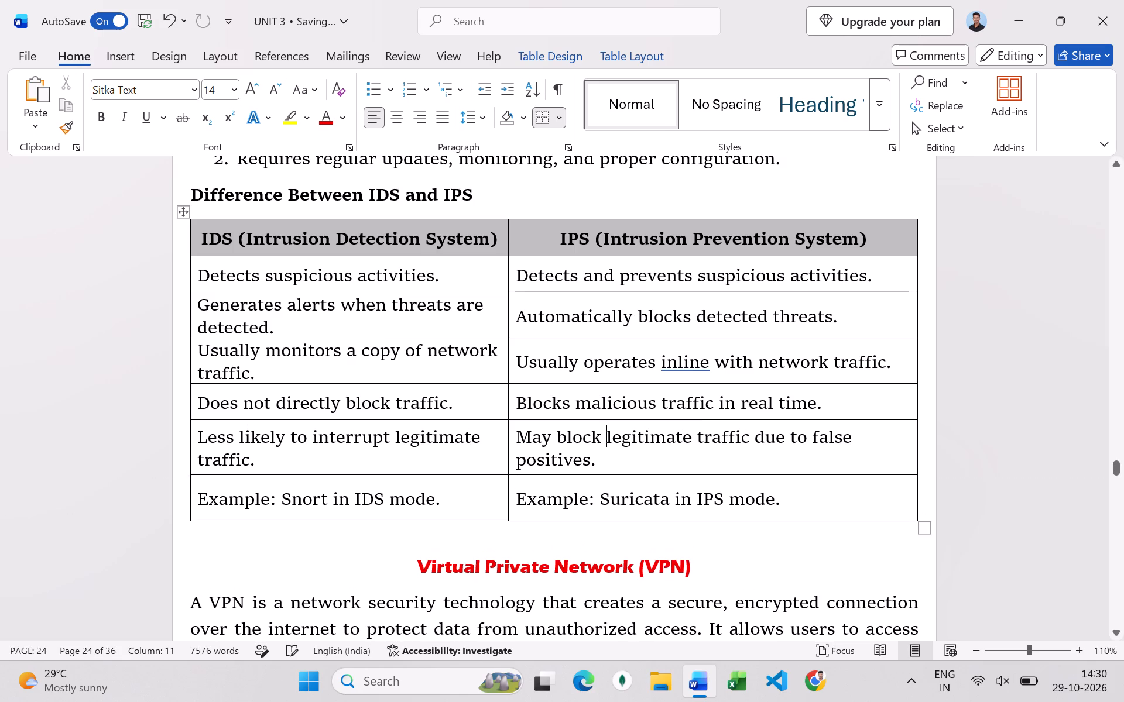
pyautogui.click(633, 508)
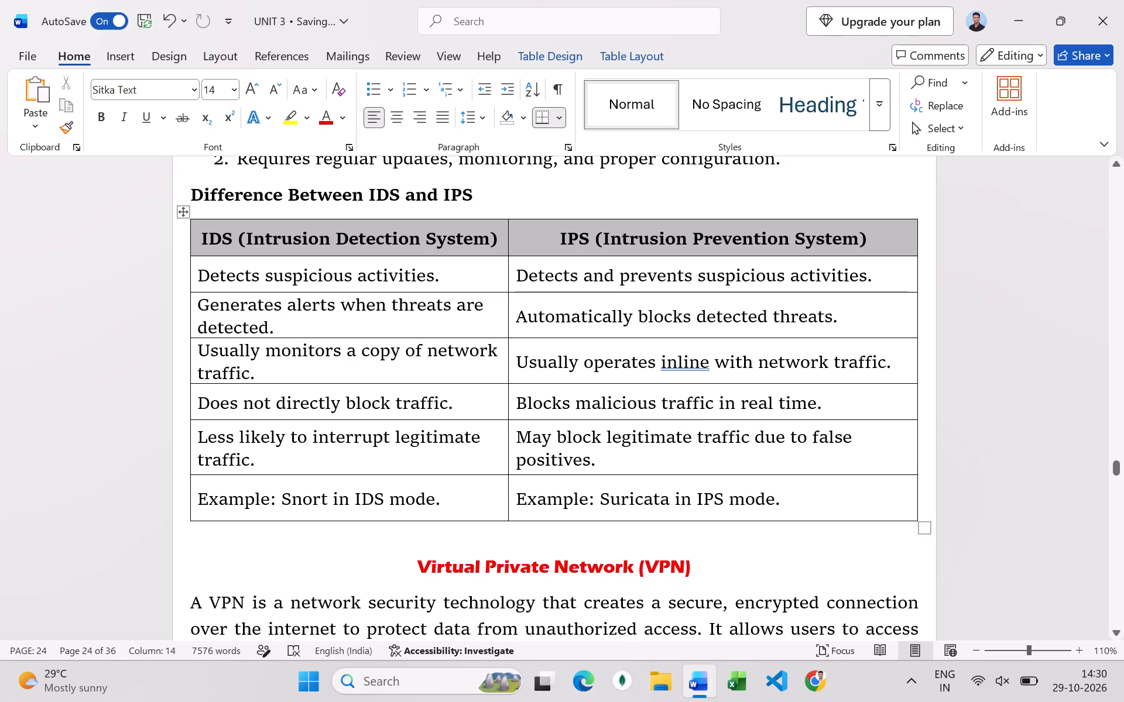
# Replace the flagged word "inline" with "in line" in the IPS column of the comparison table.
pyautogui.rightClick(678, 368)
pyautogui.click(613, 80)
pyautogui.click(608, 71)
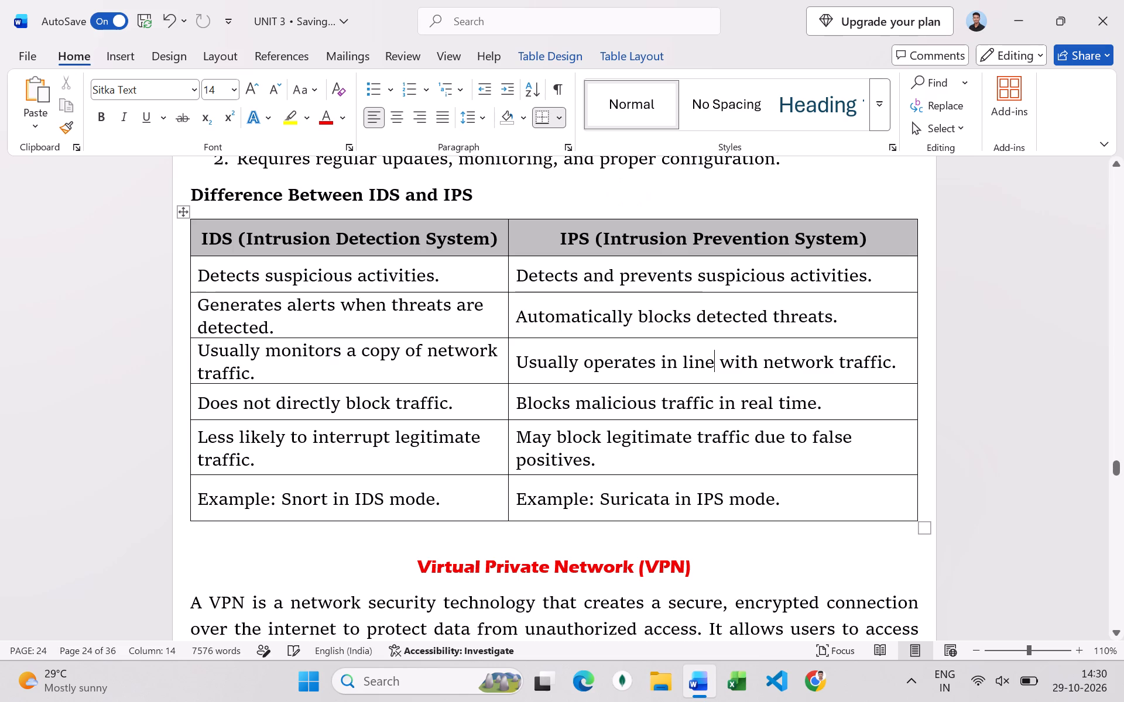
pyautogui.click(630, 377)
# Delete the horizontal divider line and its empty paragraph above the ZERO TRUST ARCHITECTURE (ZTA) heading.
pyautogui.scroll(4, 630, 377)
pyautogui.scroll(-15, 478, 366)
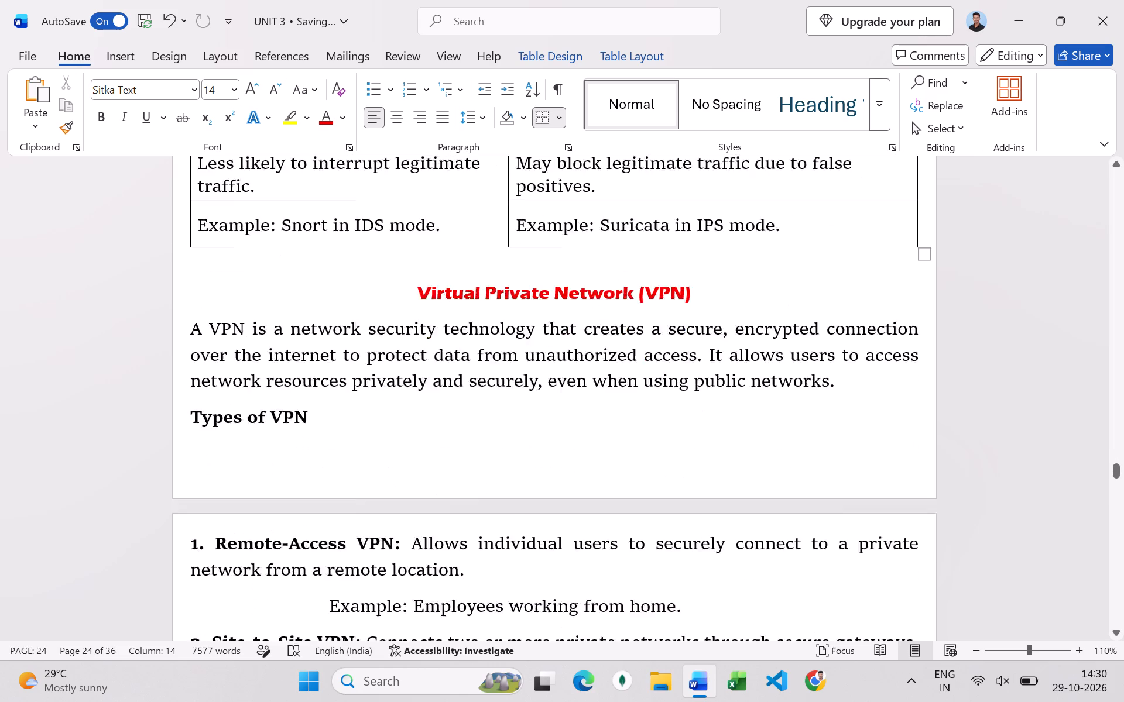
pyautogui.scroll(-19, 478, 369)
pyautogui.scroll(-7, 496, 395)
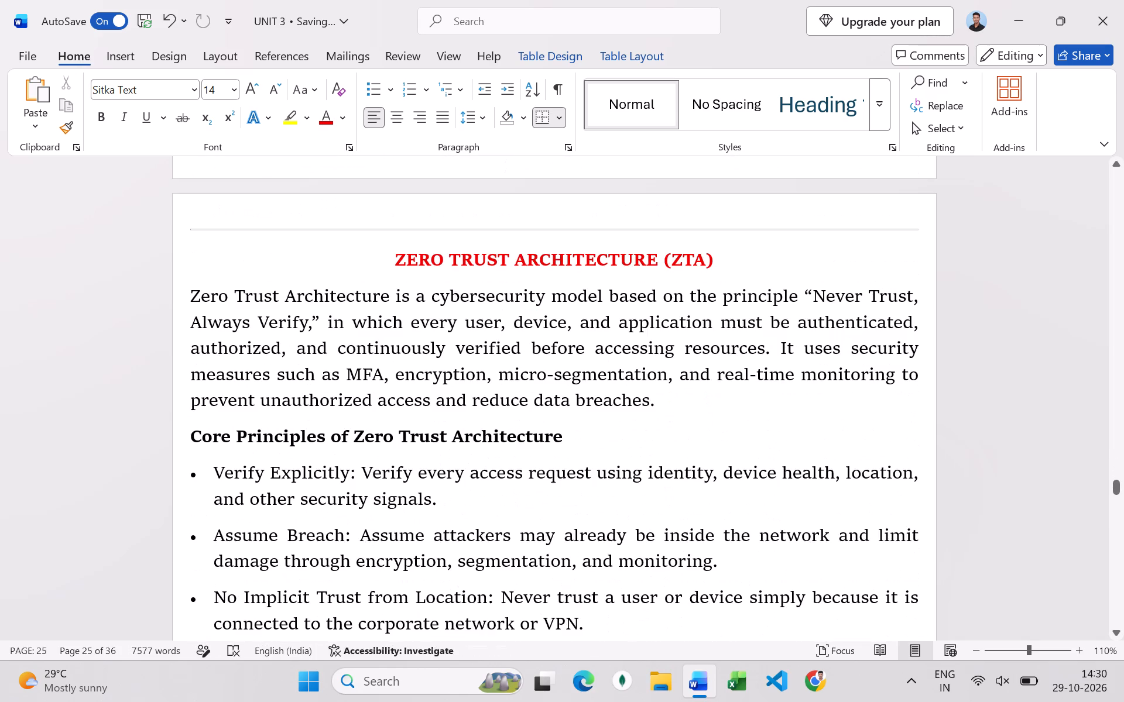
pyautogui.click(505, 220)
pyautogui.press('BackSpace')
pyautogui.press('BackSpace')
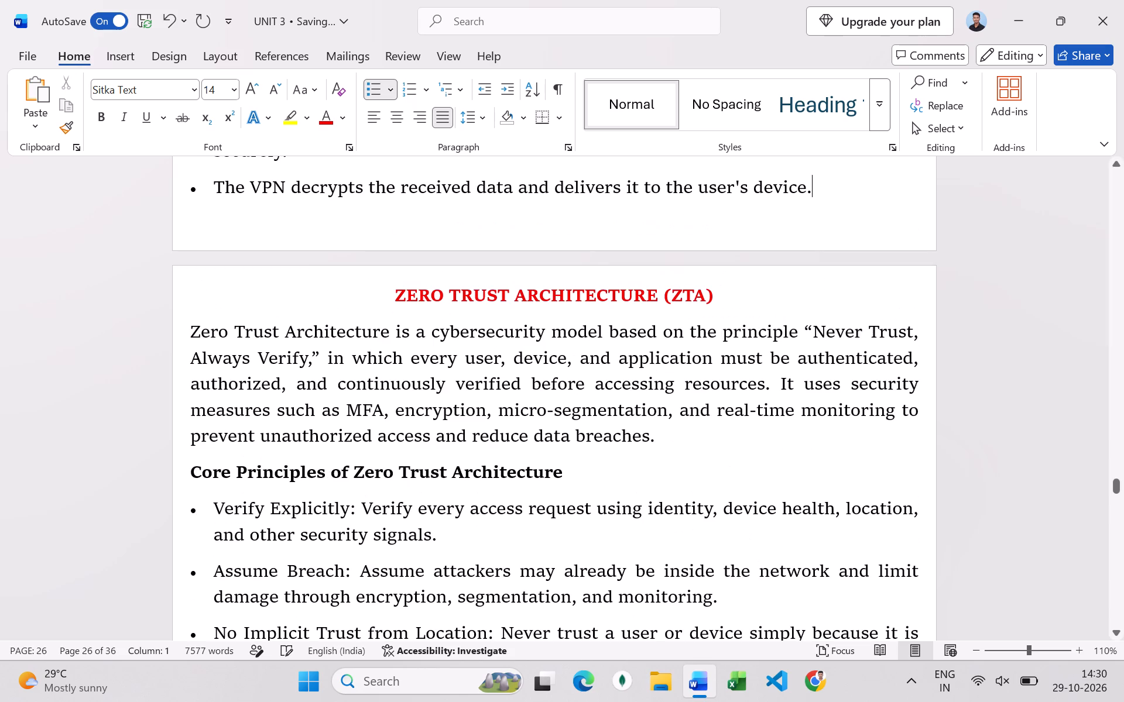
# Set the line spacing of the introductory paragraph under the ZERO TRUST ARCHITECTURE (ZTA) heading to 1.5.
pyautogui.moveTo(658, 452); pyautogui.dragTo(523, 424)
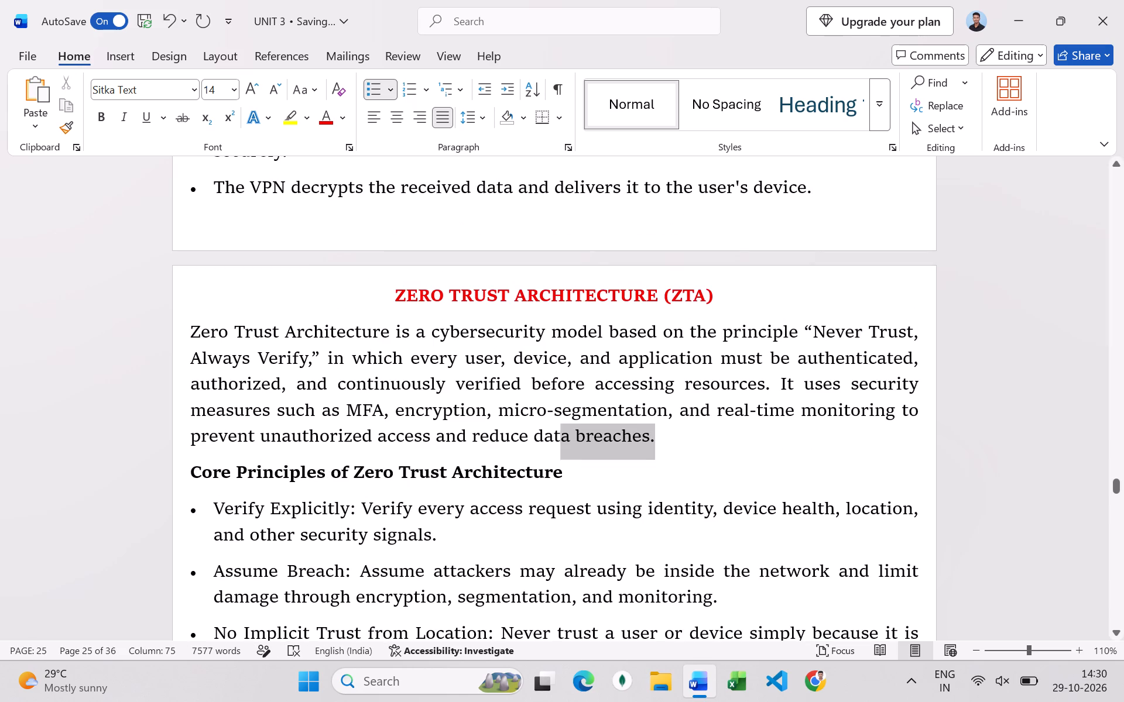
pyautogui.moveTo(523, 424); pyautogui.dragTo(204, 328)
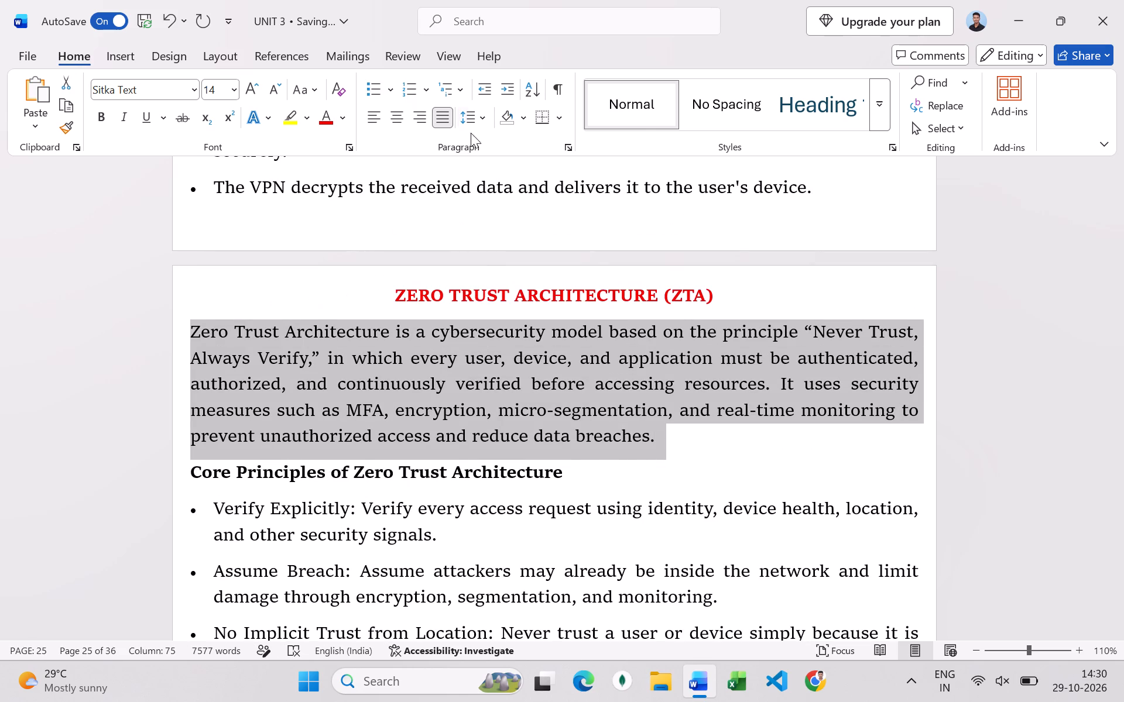
pyautogui.click(474, 118)
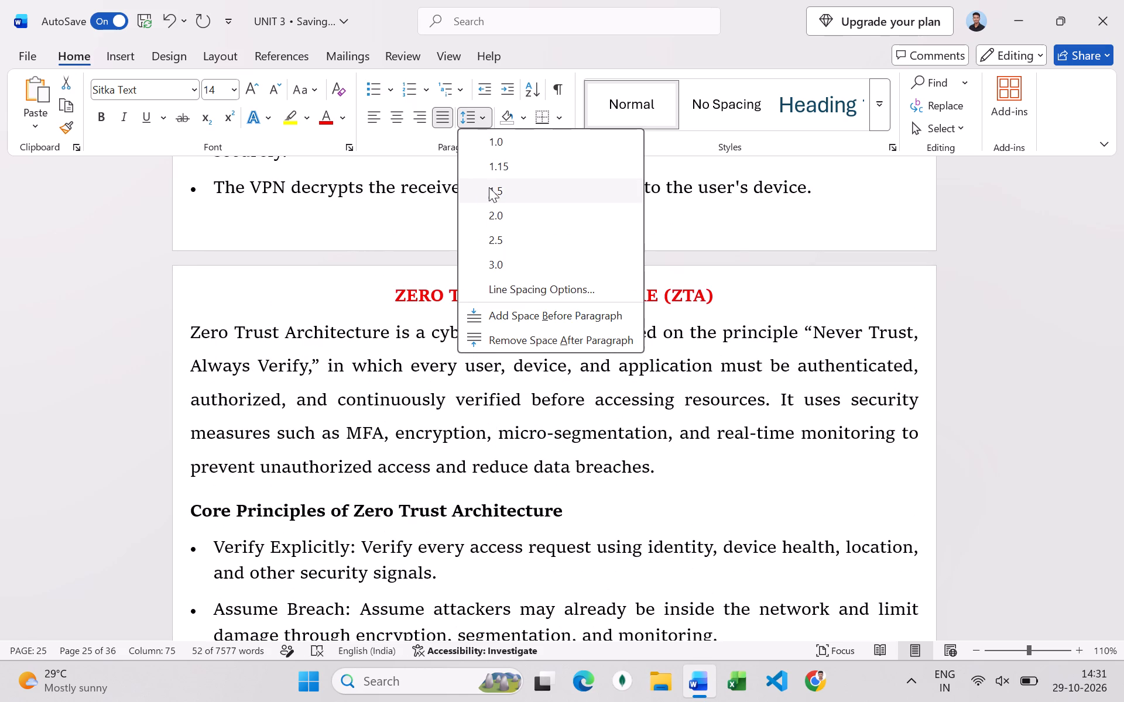
pyautogui.click(491, 187)
# Set the line spacing of the Core Principles of Zero Trust Architecture heading and its four bullets to 1.15.
pyautogui.scroll(-8, 420, 346)
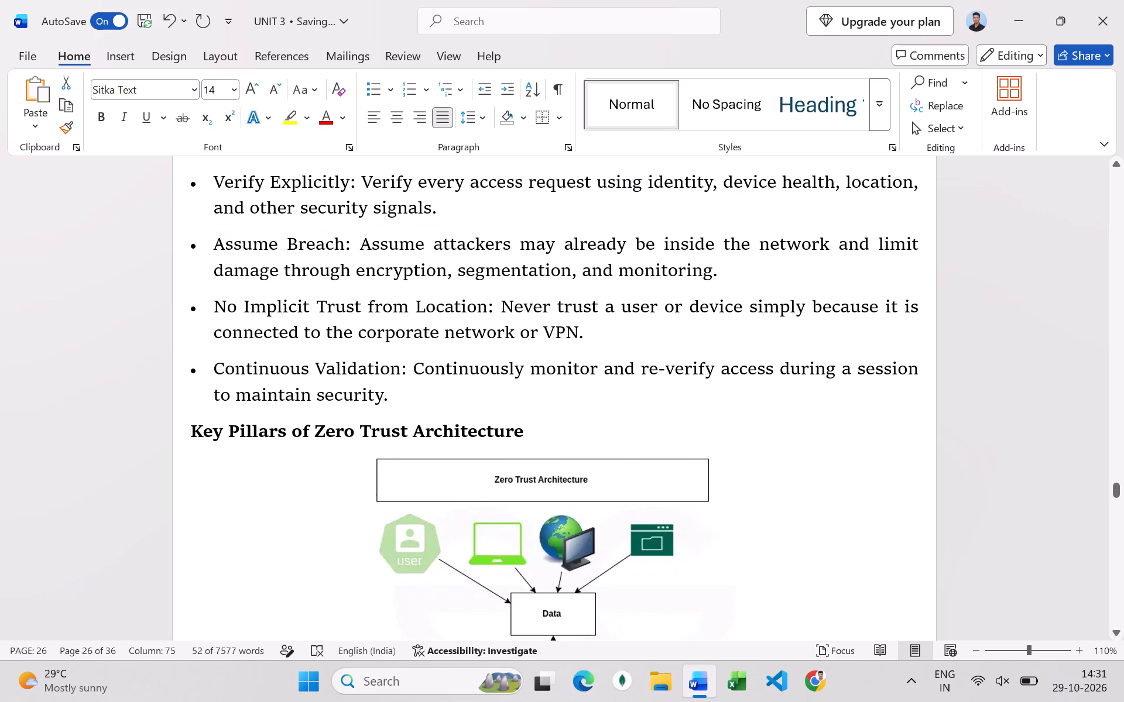
pyautogui.moveTo(395, 402); pyautogui.dragTo(214, 218)
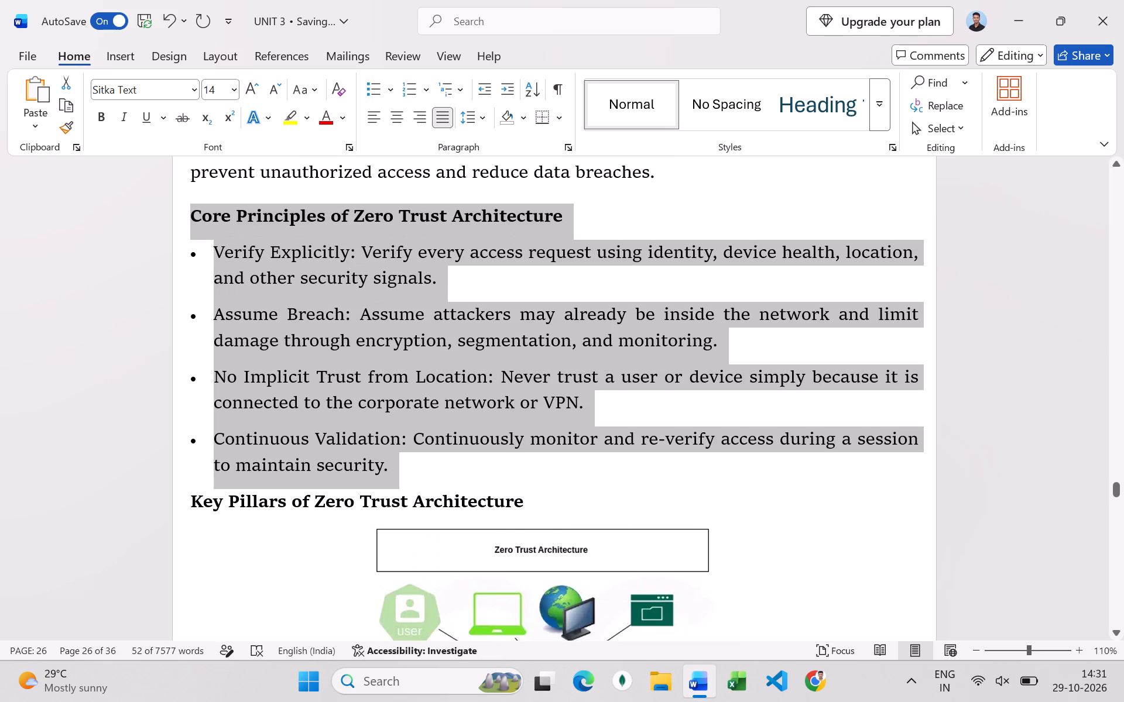
pyautogui.moveTo(214, 218); pyautogui.dragTo(176, 219)
pyautogui.click(466, 123)
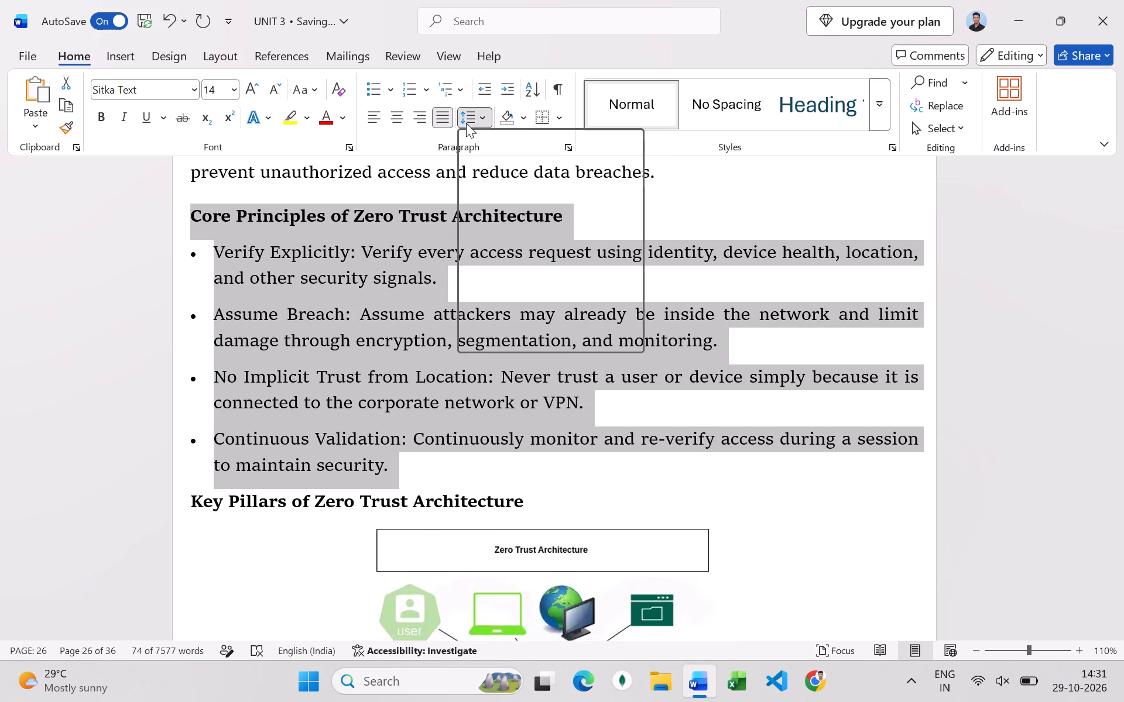
pyautogui.click(488, 173)
# Crop the green line and logo strip off the bottom of the Zero Trust Architecture diagram, leaving it about 7.06 cm high.
pyautogui.scroll(-7, 460, 316)
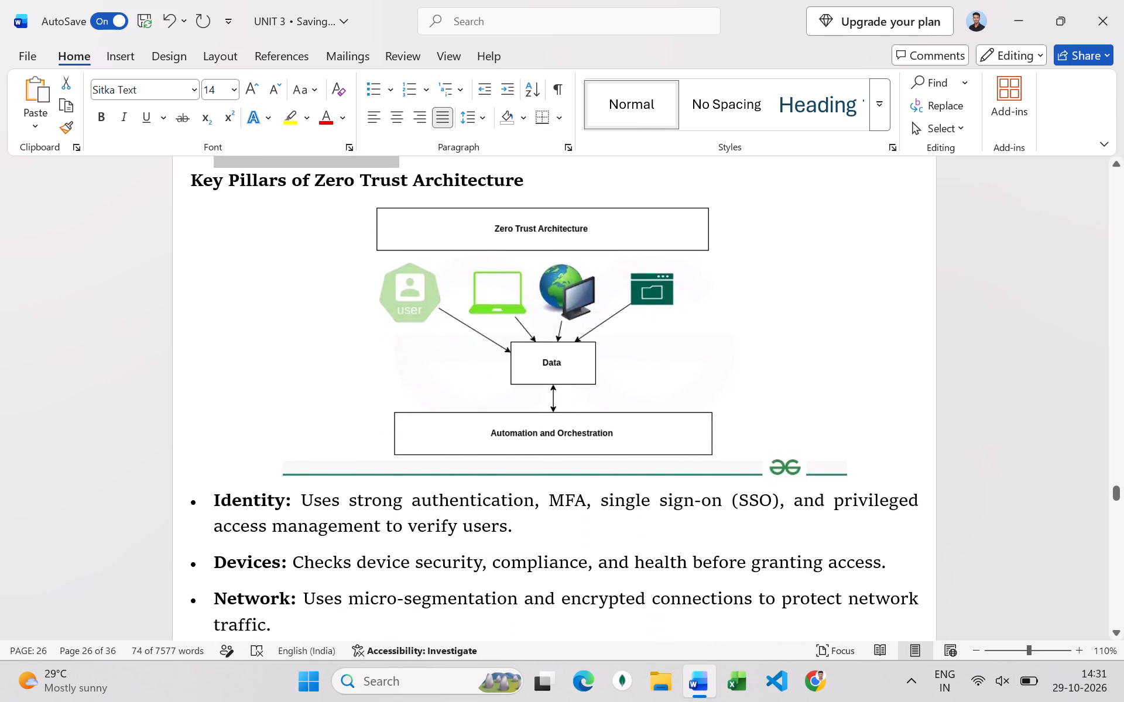
pyautogui.scroll(-4, 461, 318)
pyautogui.click(501, 239)
pyautogui.scroll(4, 508, 269)
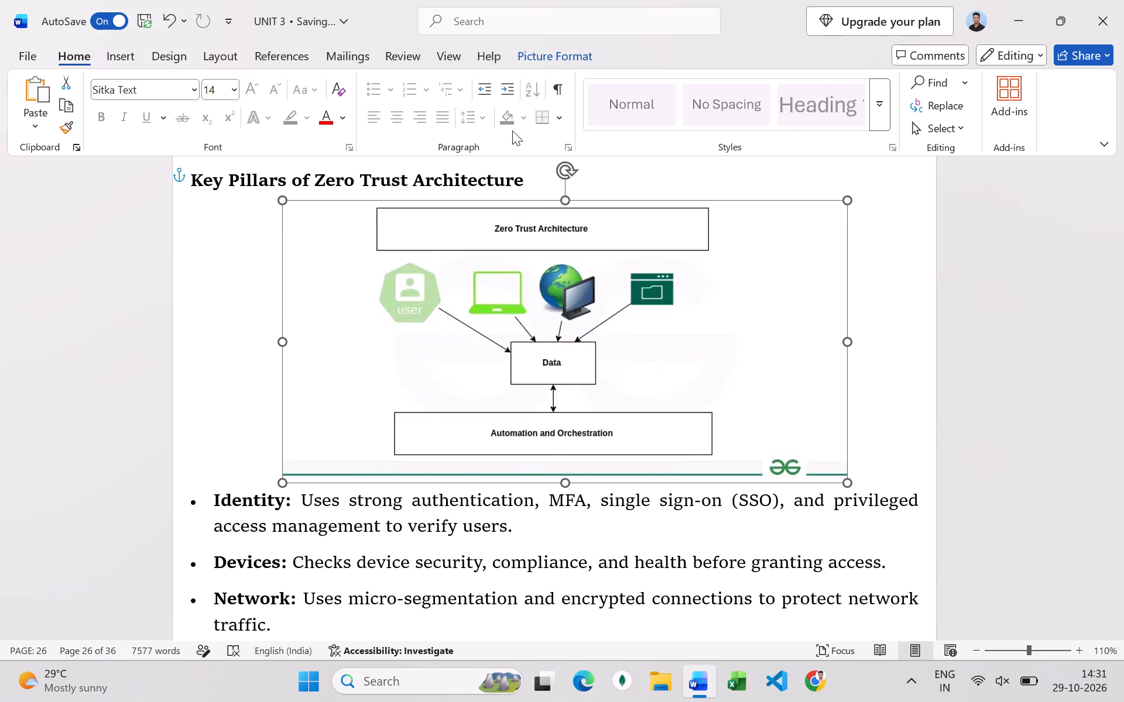
pyautogui.click(538, 62)
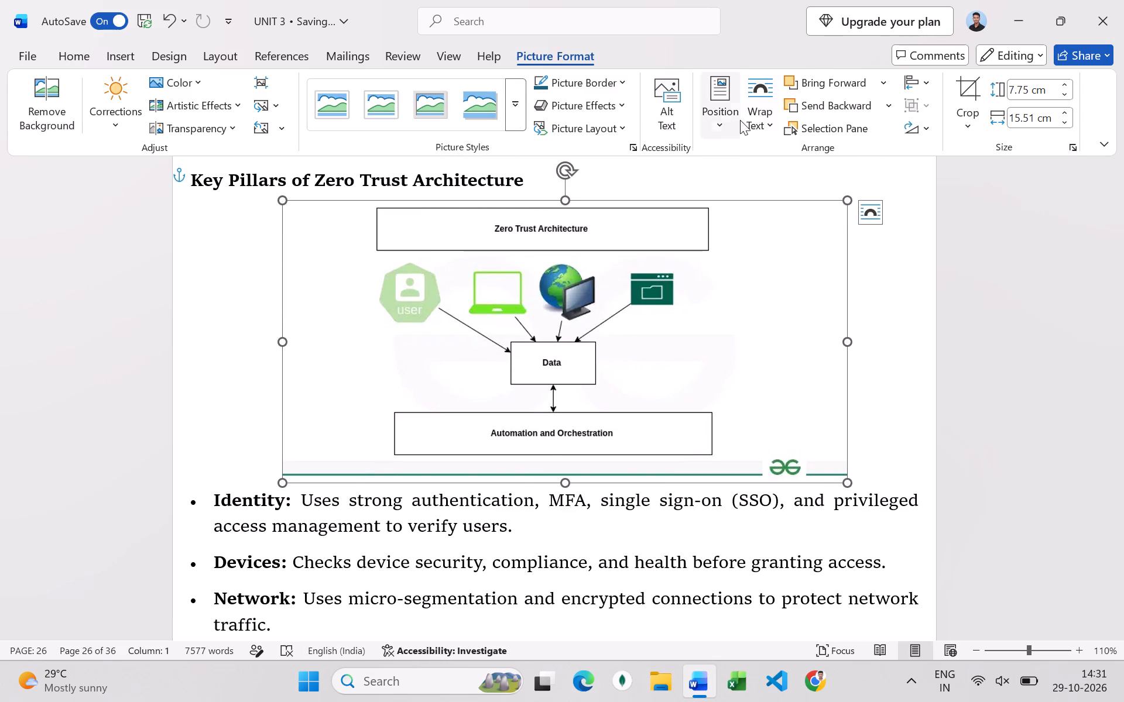
pyautogui.click(952, 80)
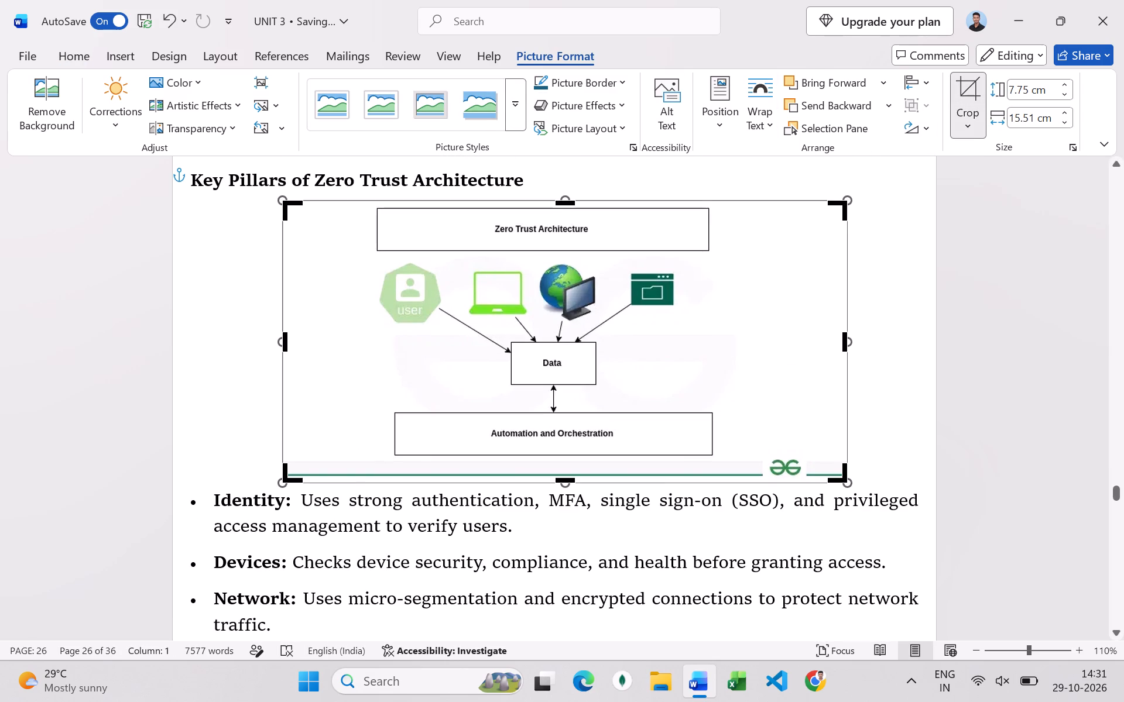
pyautogui.moveTo(286, 481); pyautogui.dragTo(280, 454)
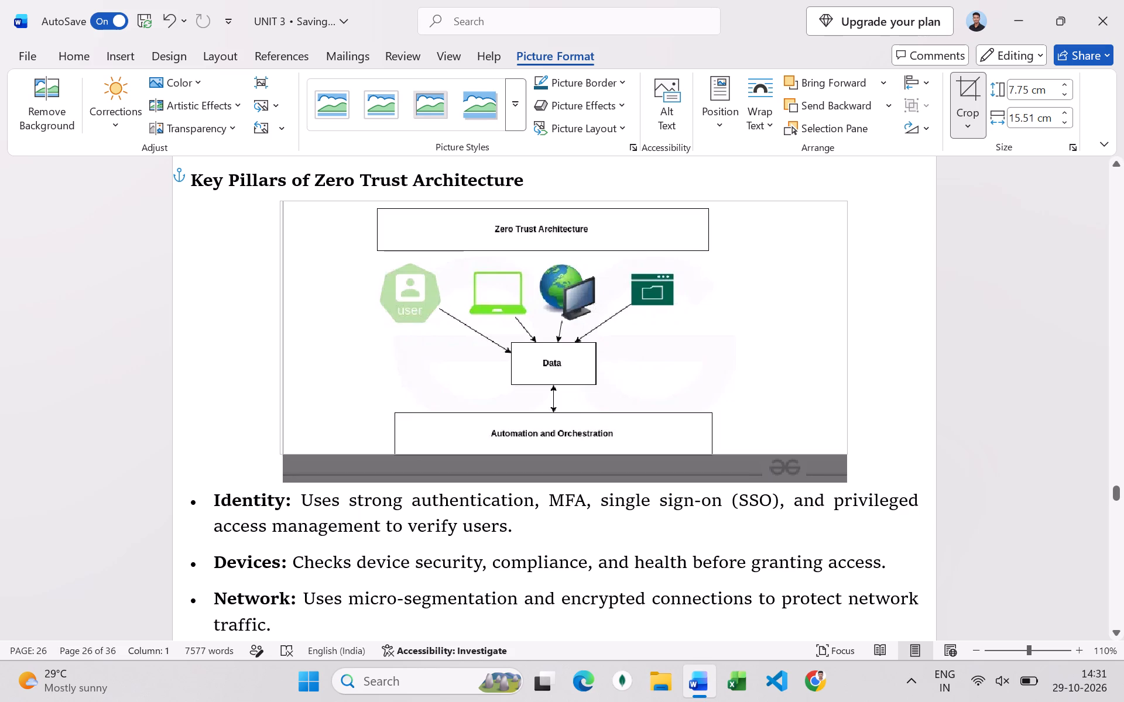
pyautogui.moveTo(280, 454); pyautogui.dragTo(280, 457)
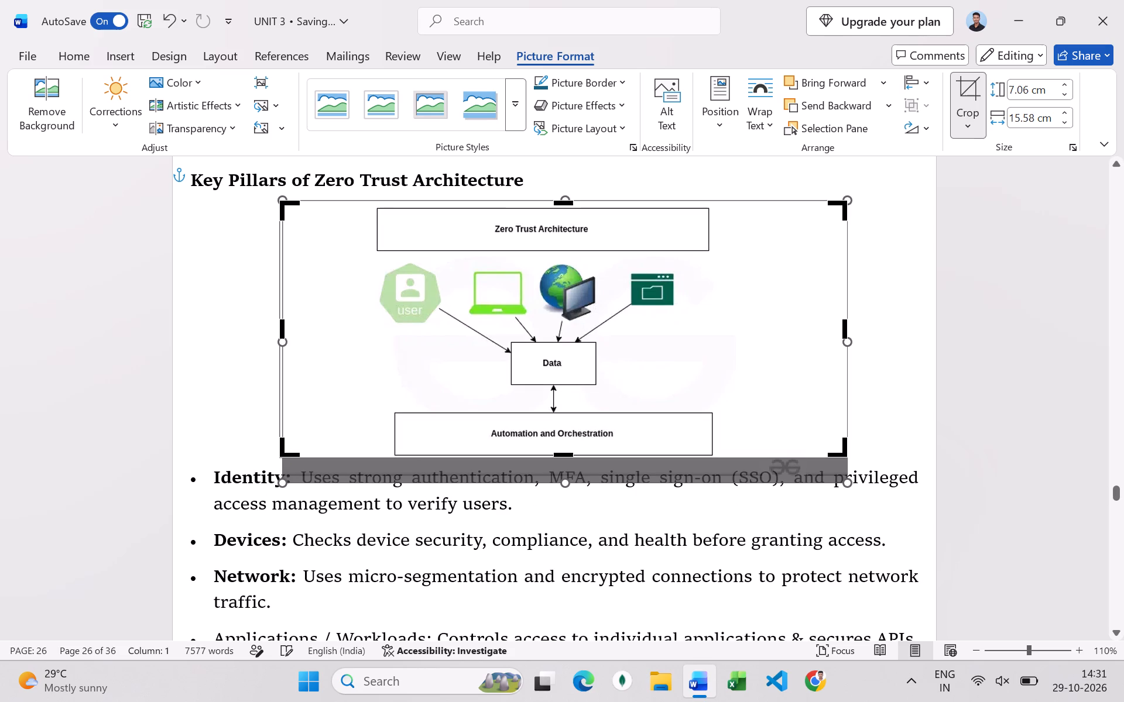
# Crop the blank areas at both sides of the Zero Trust Architecture diagram, leaving it about 9.74 cm wide.
pyautogui.moveTo(844, 333); pyautogui.dragTo(740, 338)
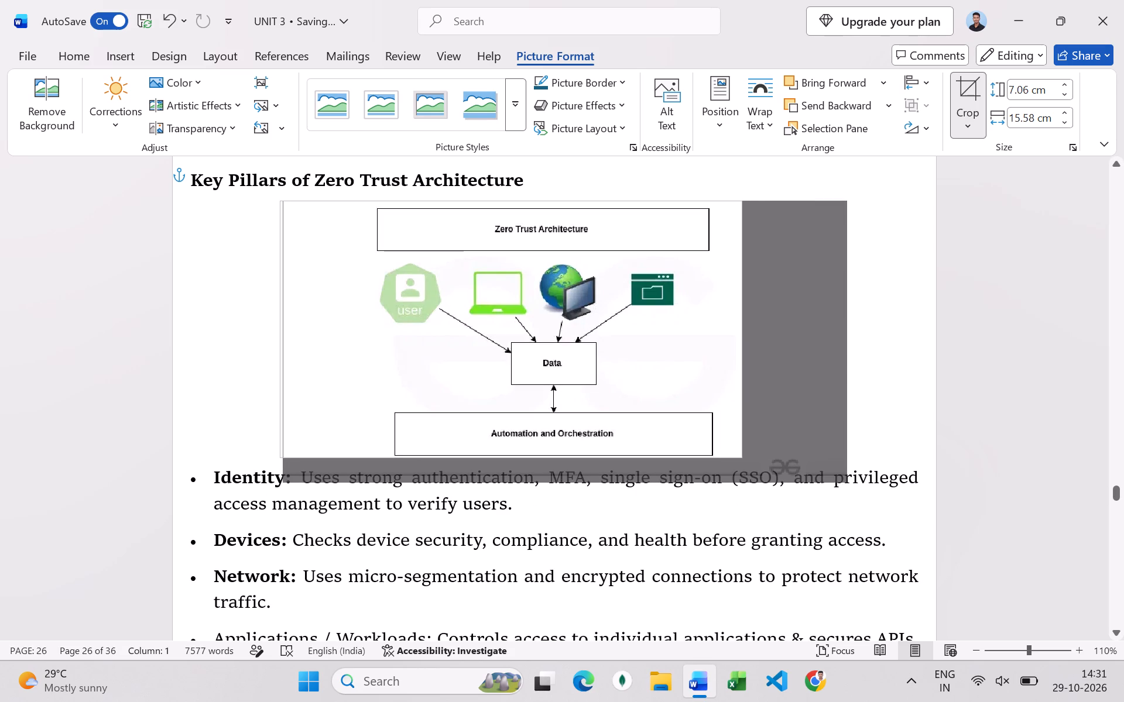
pyautogui.moveTo(740, 338); pyautogui.dragTo(717, 336)
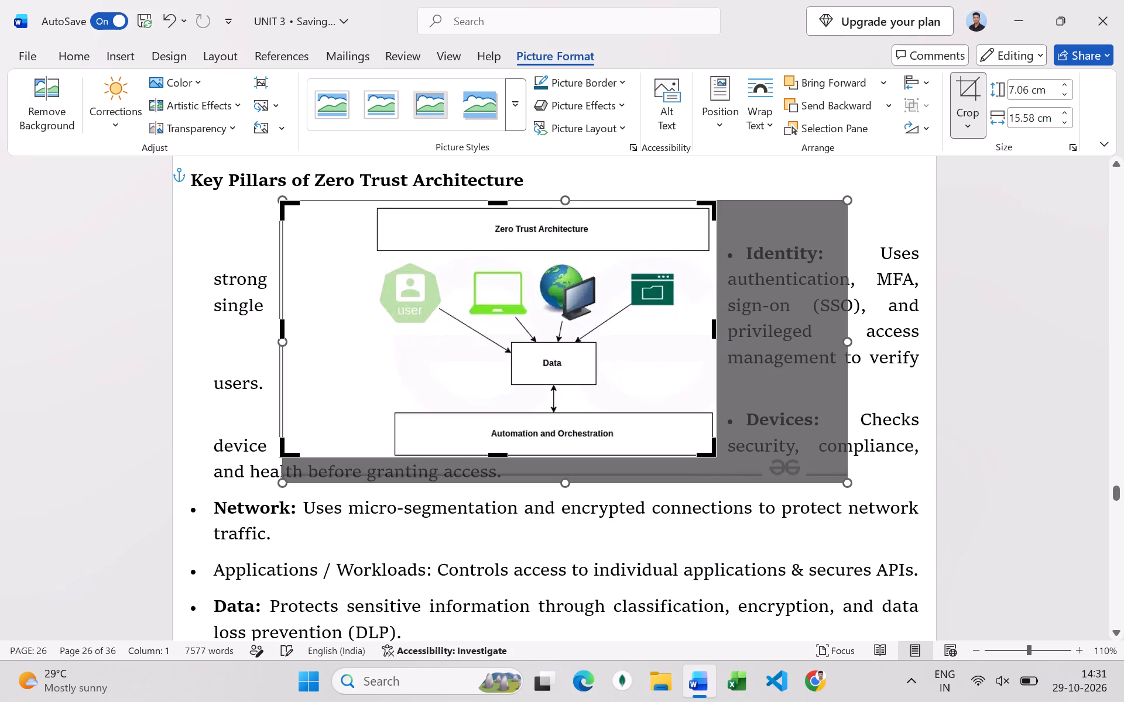
pyautogui.moveTo(278, 332); pyautogui.dragTo(281, 332)
pyautogui.moveTo(281, 332); pyautogui.dragTo(335, 333)
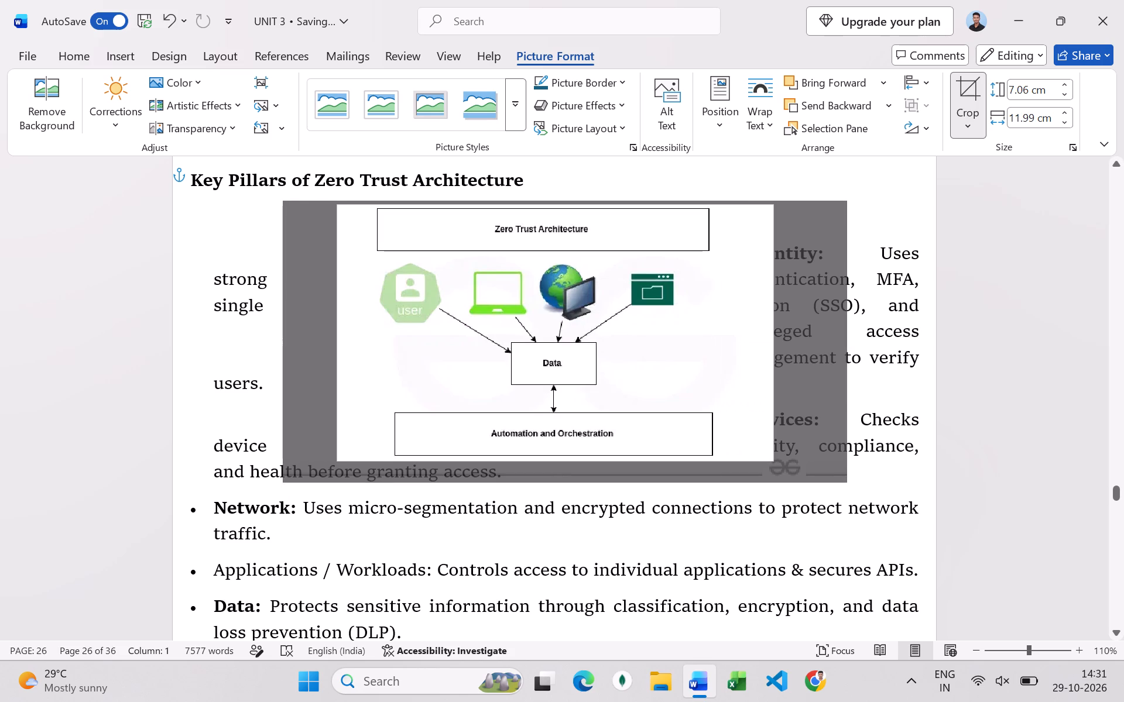
pyautogui.moveTo(335, 333); pyautogui.dragTo(343, 333)
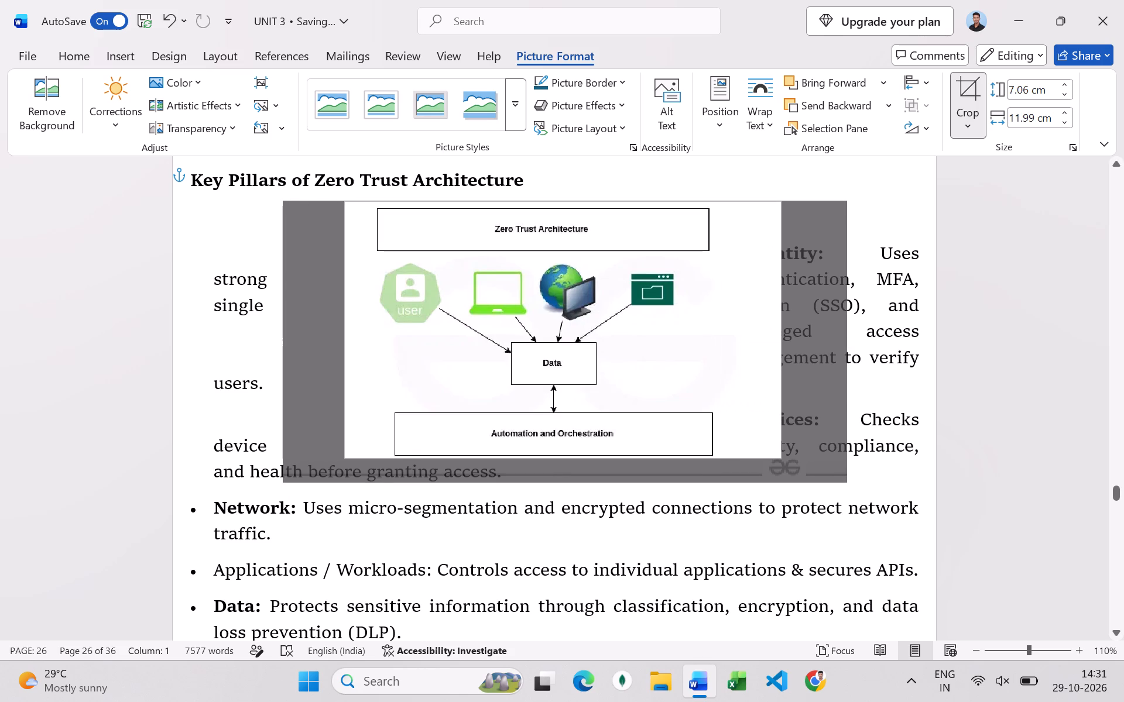
pyautogui.moveTo(343, 333); pyautogui.dragTo(348, 335)
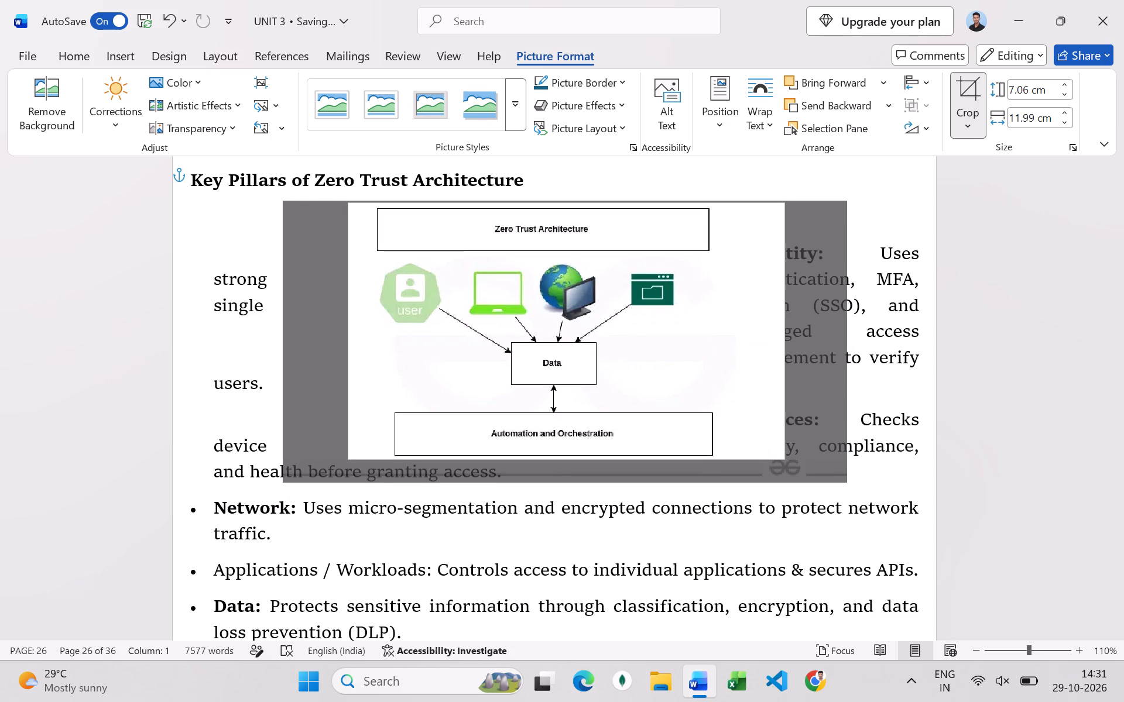
pyautogui.moveTo(348, 335); pyautogui.dragTo(357, 335)
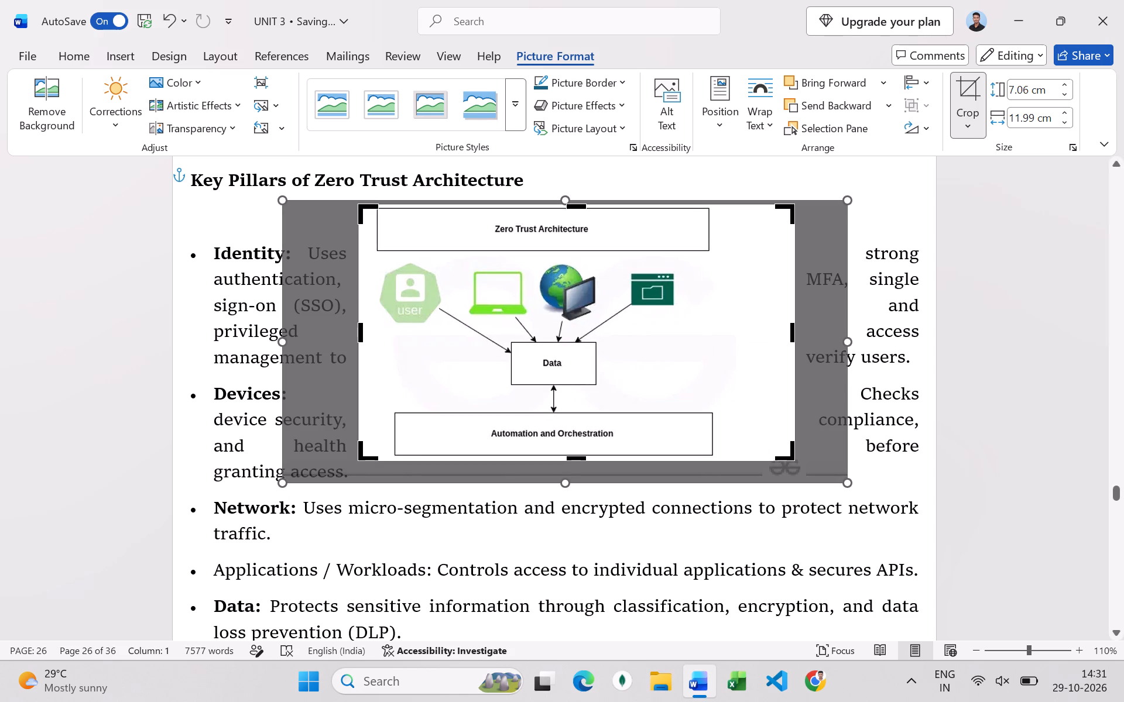
pyautogui.moveTo(798, 335); pyautogui.dragTo(783, 335)
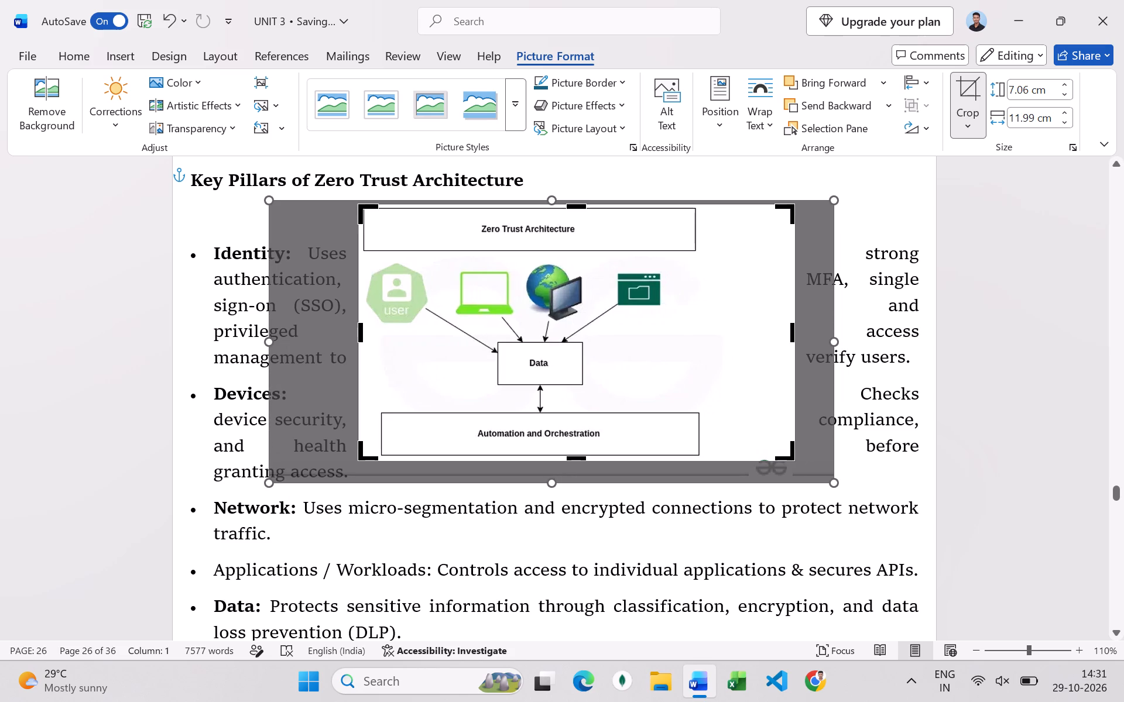
pyautogui.moveTo(791, 331); pyautogui.dragTo(711, 332)
pyautogui.click(896, 319)
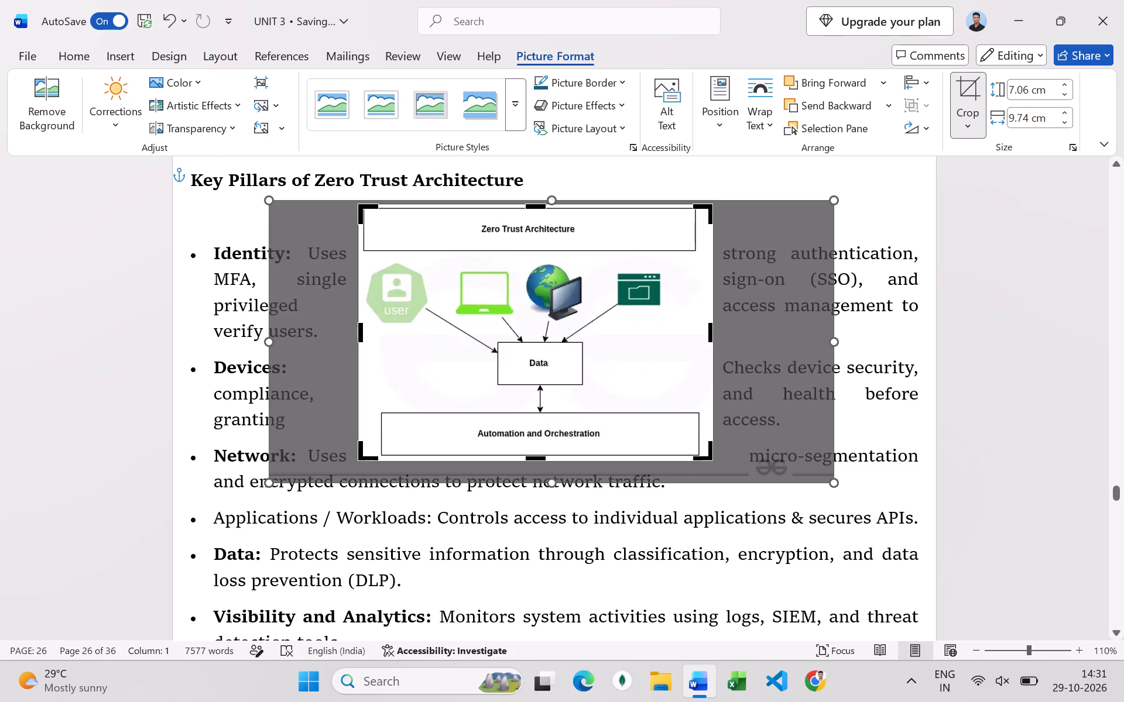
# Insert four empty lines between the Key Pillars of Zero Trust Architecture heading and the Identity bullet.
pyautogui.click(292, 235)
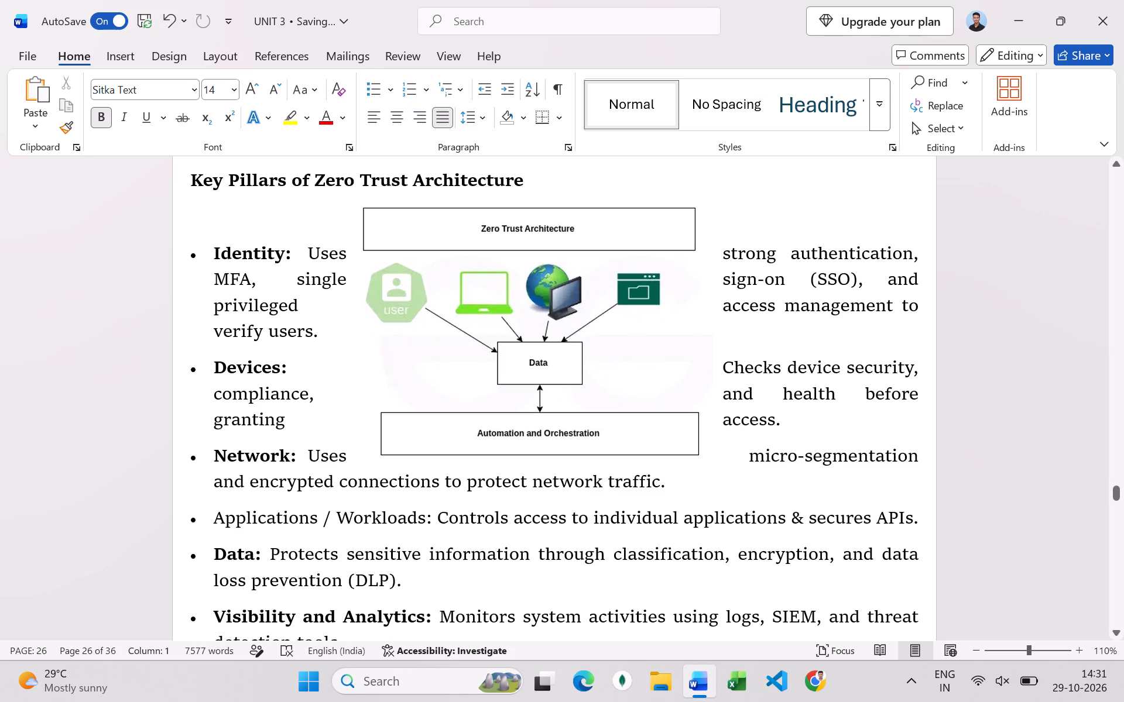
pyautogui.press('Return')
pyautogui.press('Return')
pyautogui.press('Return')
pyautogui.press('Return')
# Insert a run of empty lines after the Continuous Validation bullet to make room for the diagram above the Key Pillars heading.
pyautogui.scroll(7, 292, 235)
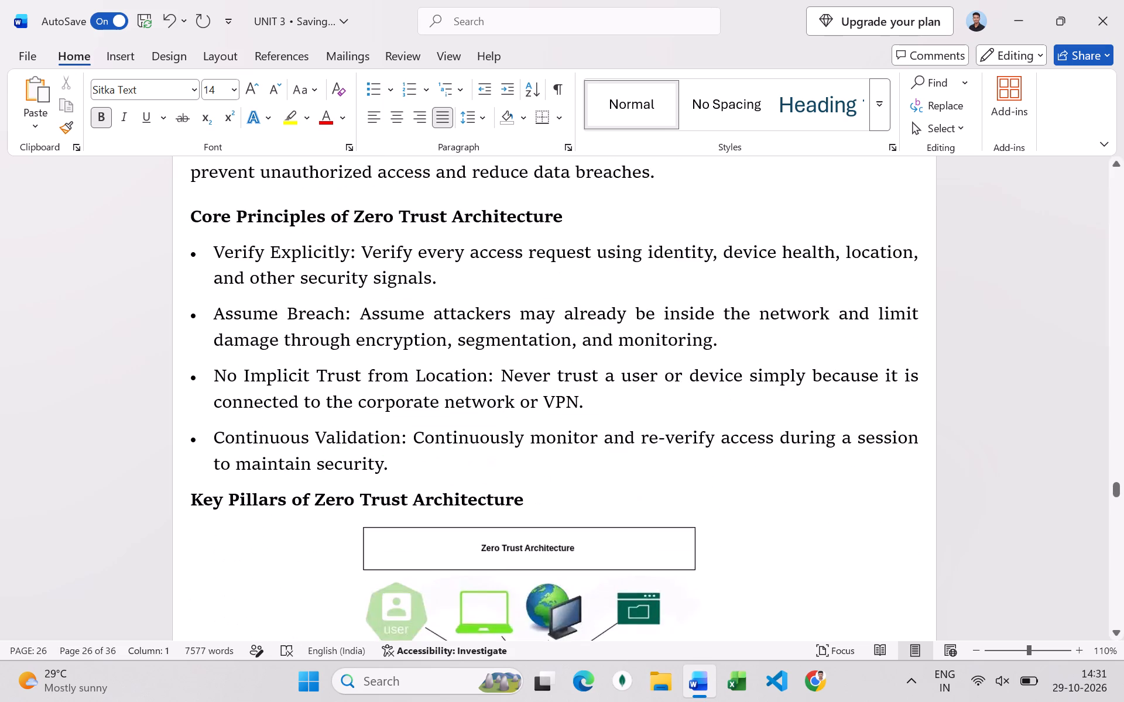
pyautogui.scroll(-2, 427, 316)
pyautogui.click(426, 372)
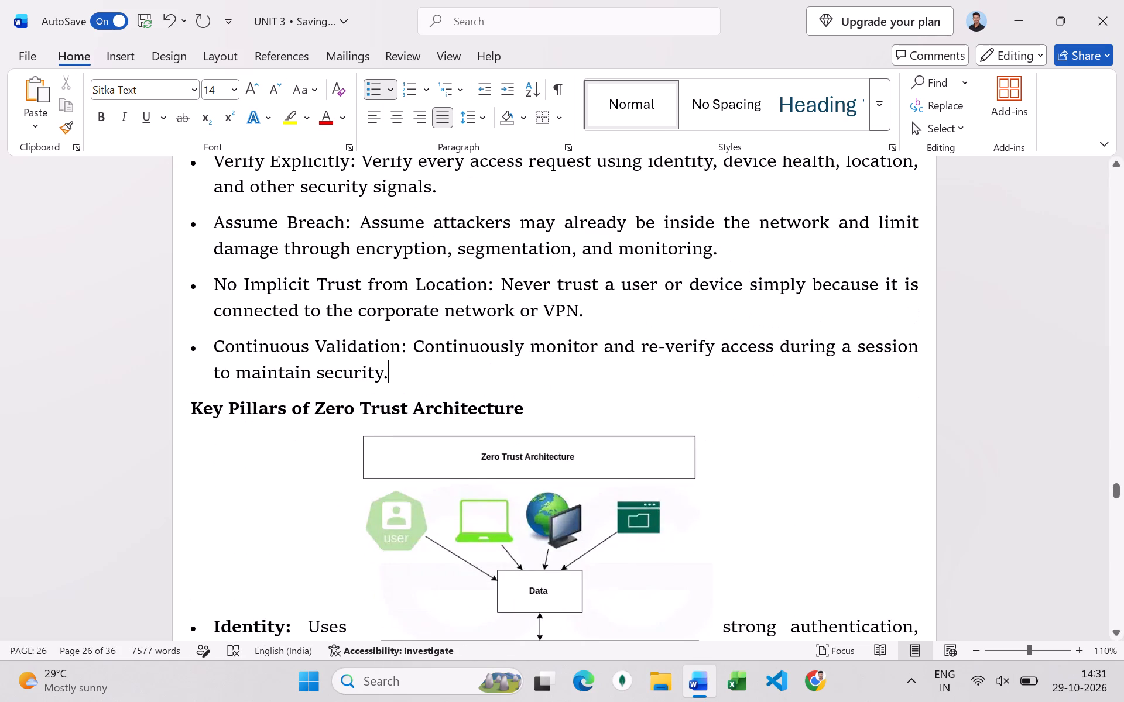
pyautogui.press('Return')
pyautogui.press('Return')
pyautogui.press('Return')
pyautogui.press('Return')
pyautogui.press('Return')
pyautogui.press('Return')
pyautogui.press('Return')
pyautogui.press('Return')
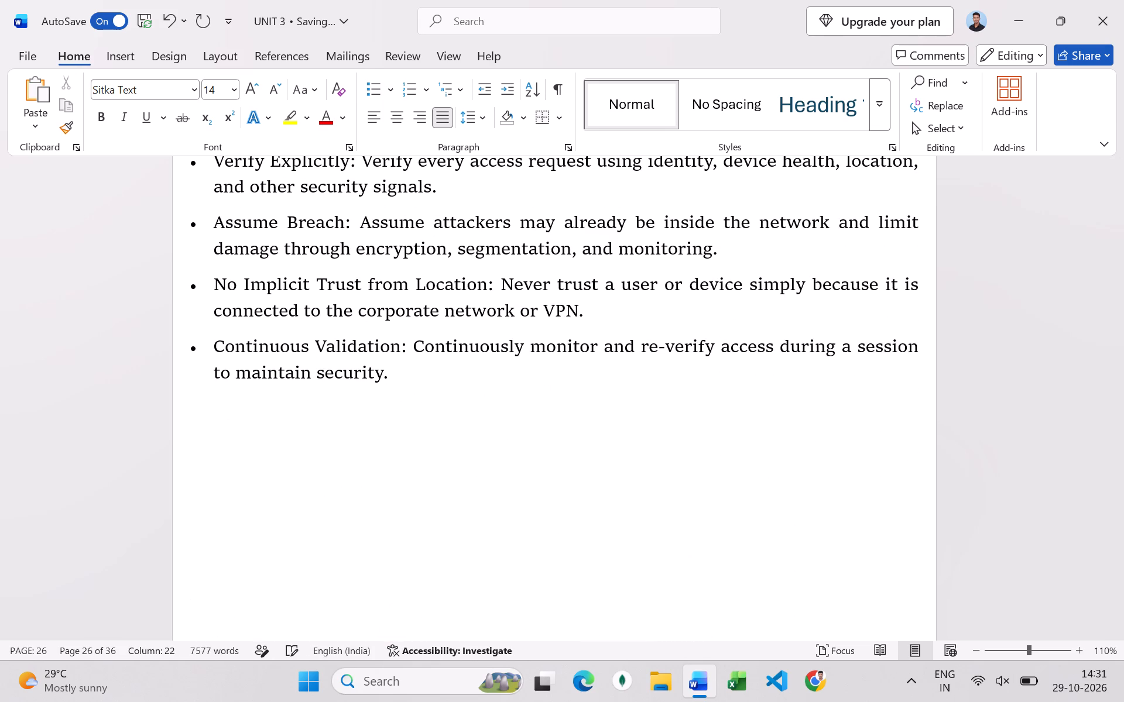
# Move the Zero Trust Architecture diagram up into the empty space between the Continuous Validation bullet and the Key Pillars heading.
pyautogui.scroll(-4, 423, 364)
pyautogui.scroll(-5, 338, 396)
pyautogui.scroll(-5, 479, 500)
pyautogui.moveTo(479, 500); pyautogui.dragTo(479, 483)
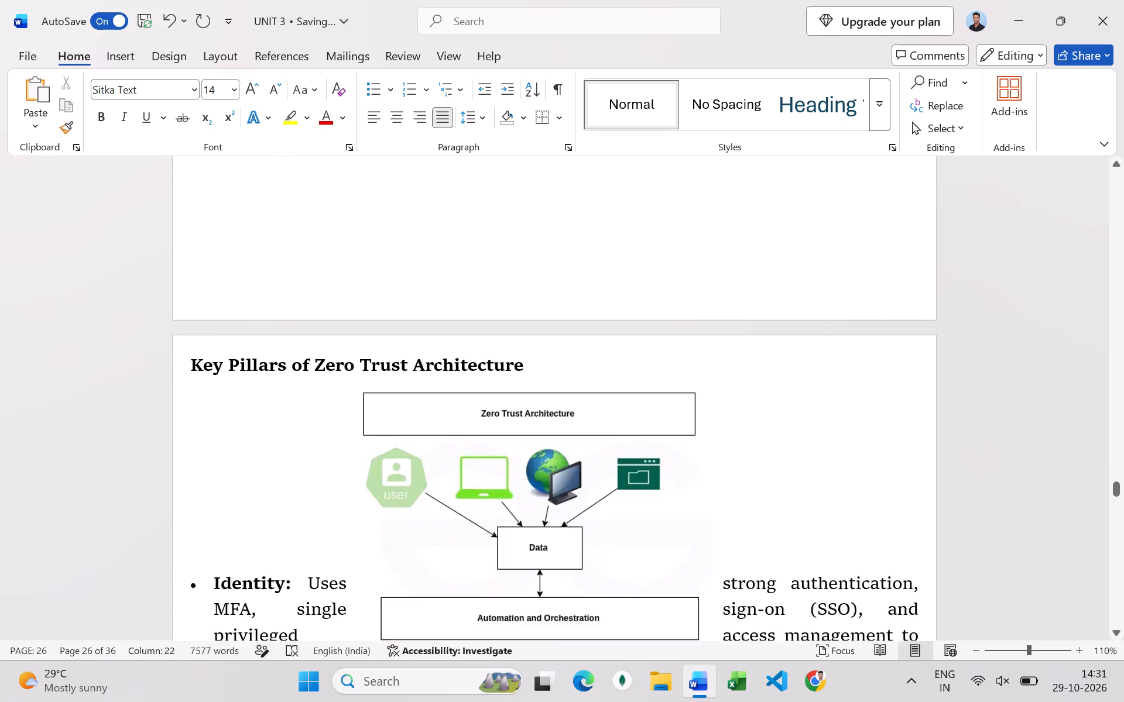
pyautogui.moveTo(479, 483); pyautogui.dragTo(487, 151)
pyautogui.scroll(6, 475, 243)
pyautogui.scroll(-5, 467, 439)
pyautogui.moveTo(475, 486); pyautogui.dragTo(442, 230)
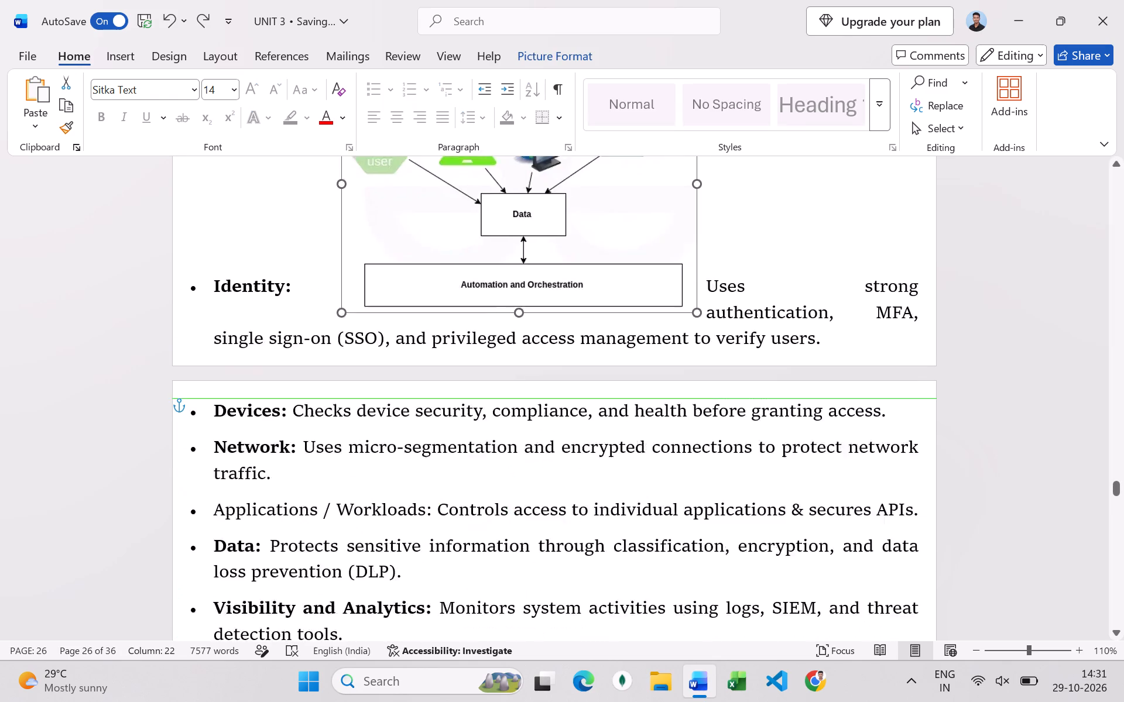
pyautogui.moveTo(442, 230); pyautogui.dragTo(442, 207)
pyautogui.scroll(6, 443, 223)
pyautogui.moveTo(485, 539); pyautogui.dragTo(505, 249)
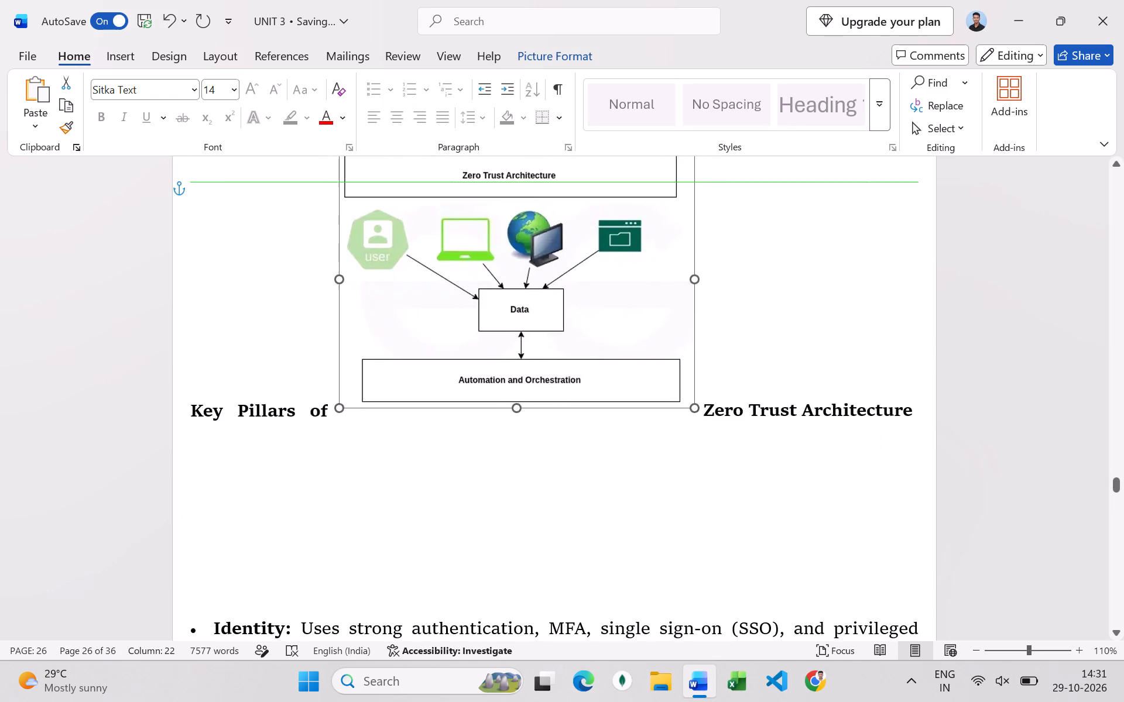
pyautogui.moveTo(505, 249); pyautogui.dragTo(516, 232)
pyautogui.scroll(5, 518, 261)
pyautogui.moveTo(497, 465); pyautogui.dragTo(499, 450)
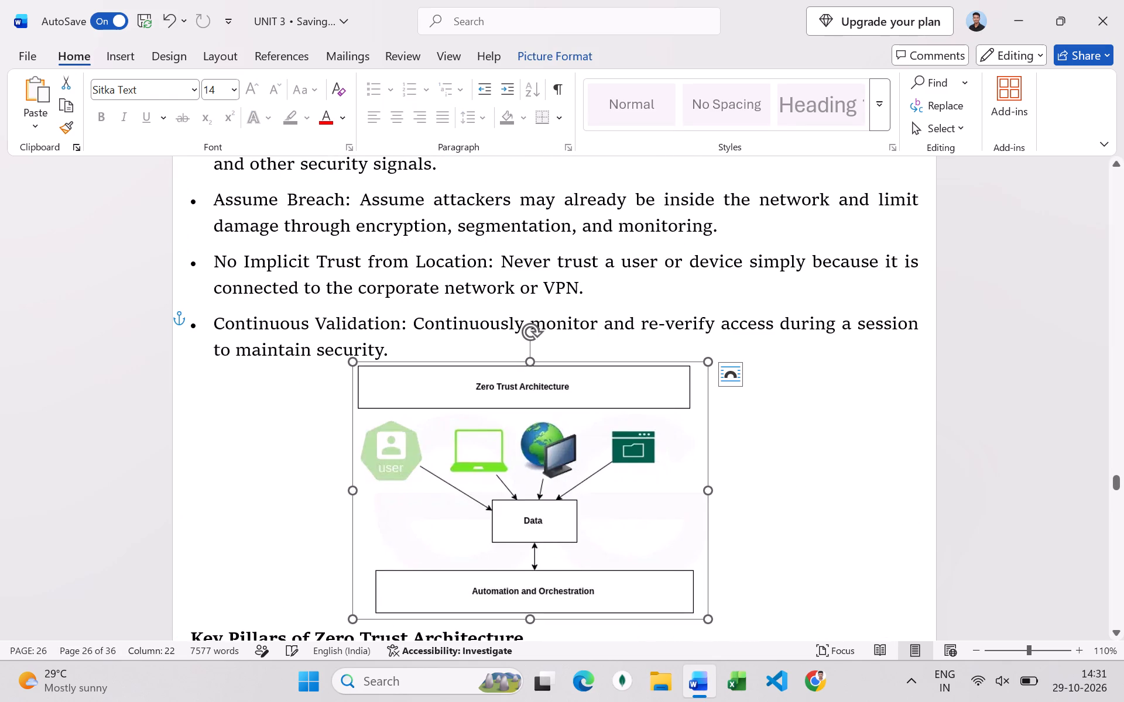
# Delete all five empty lines between the Key Pillars of Zero Trust Architecture heading and the Identity bullet.
pyautogui.scroll(-8, 290, 547)
pyautogui.click(315, 434)
pyautogui.press('BackSpace')
pyautogui.press('BackSpace')
pyautogui.press('BackSpace')
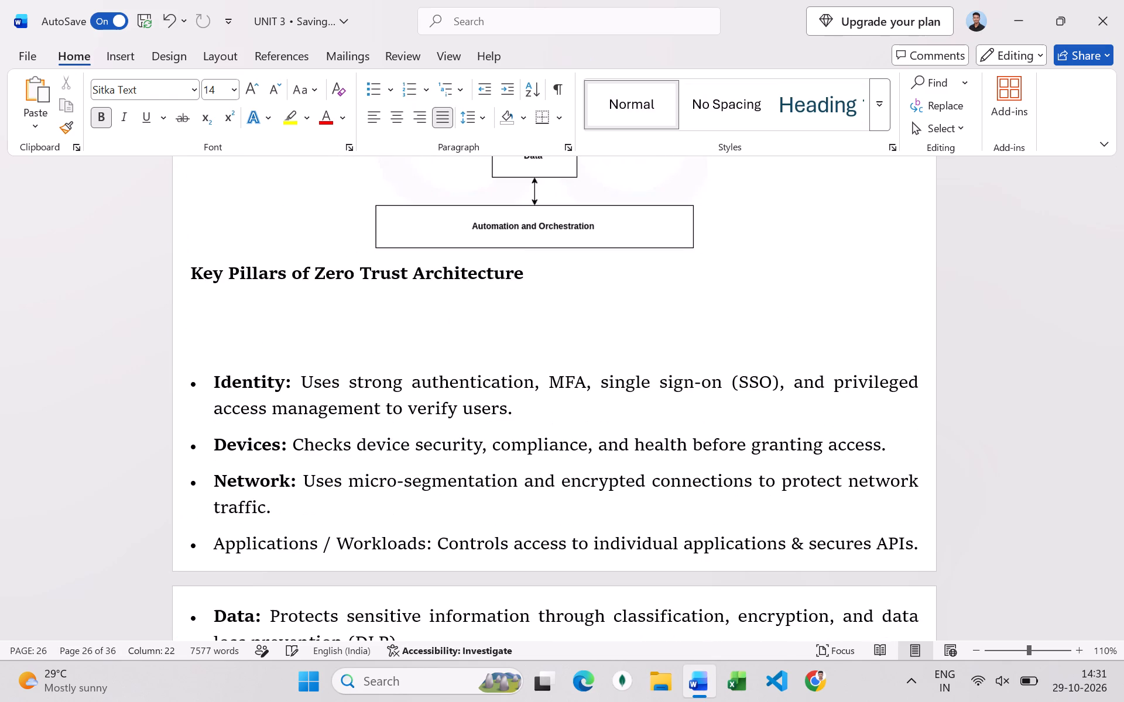
pyautogui.press('Down')
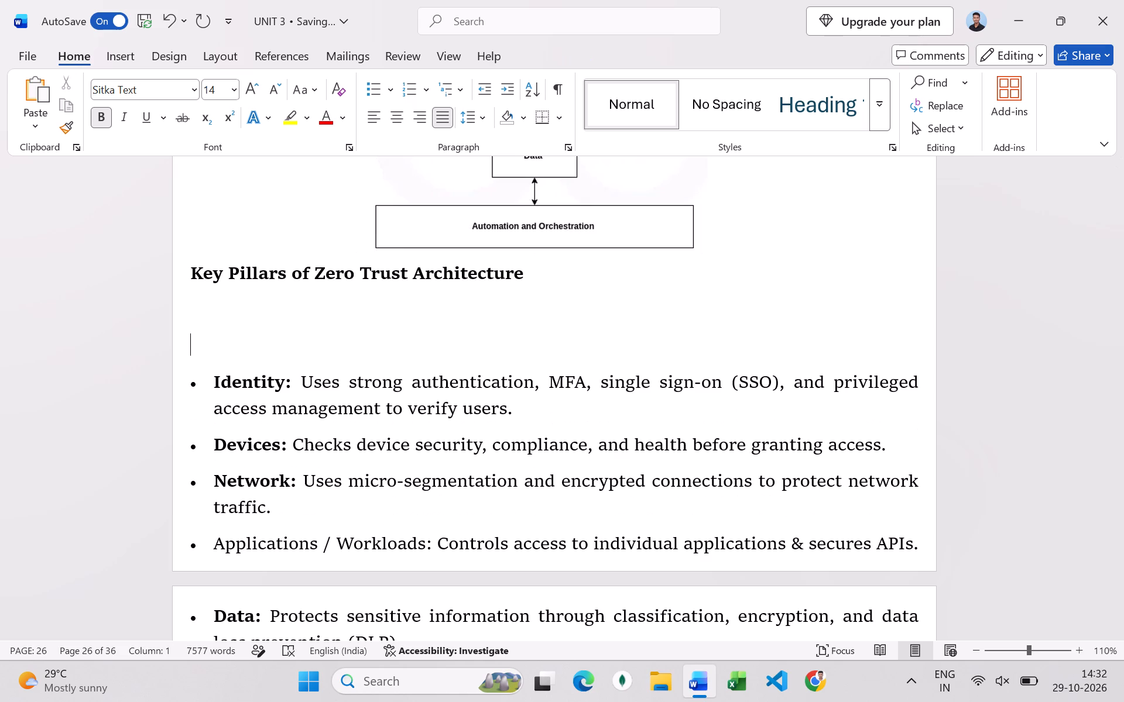
pyautogui.press('BackSpace')
pyautogui.press('BackSpace')
# Review spacing and layout from the Web Security section through wireless and mobile security to the email protocol table and communication flow.
pyautogui.scroll(-8, 376, 452)
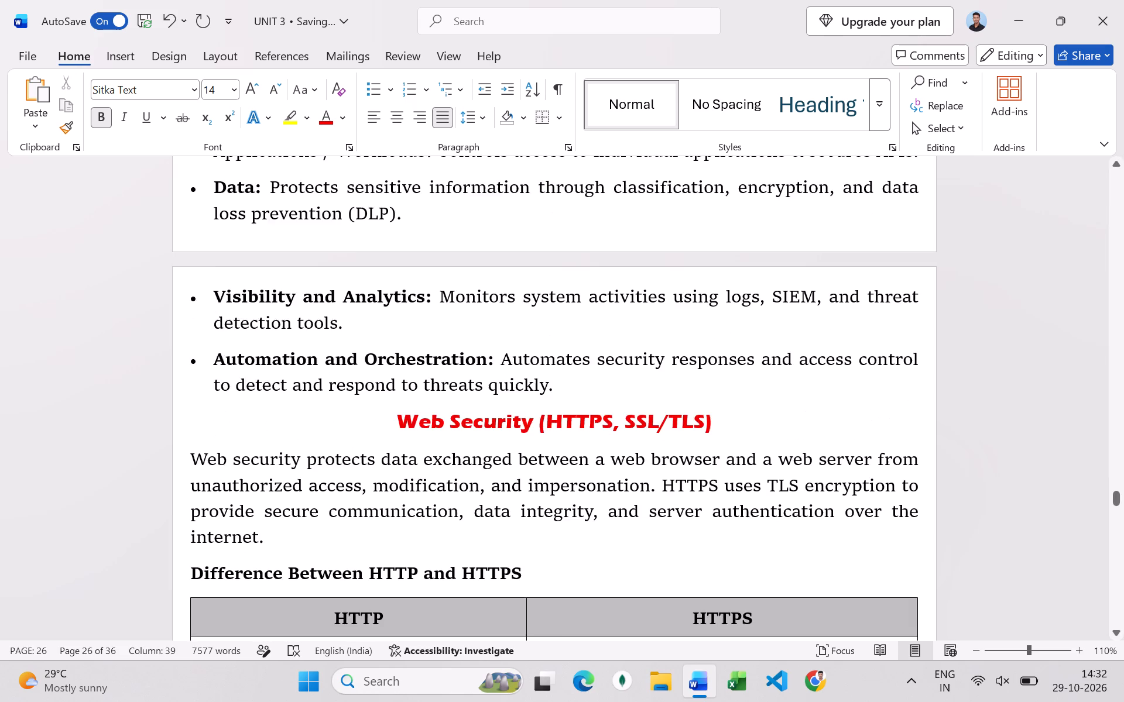
pyautogui.click(575, 336)
pyautogui.scroll(-6, 521, 272)
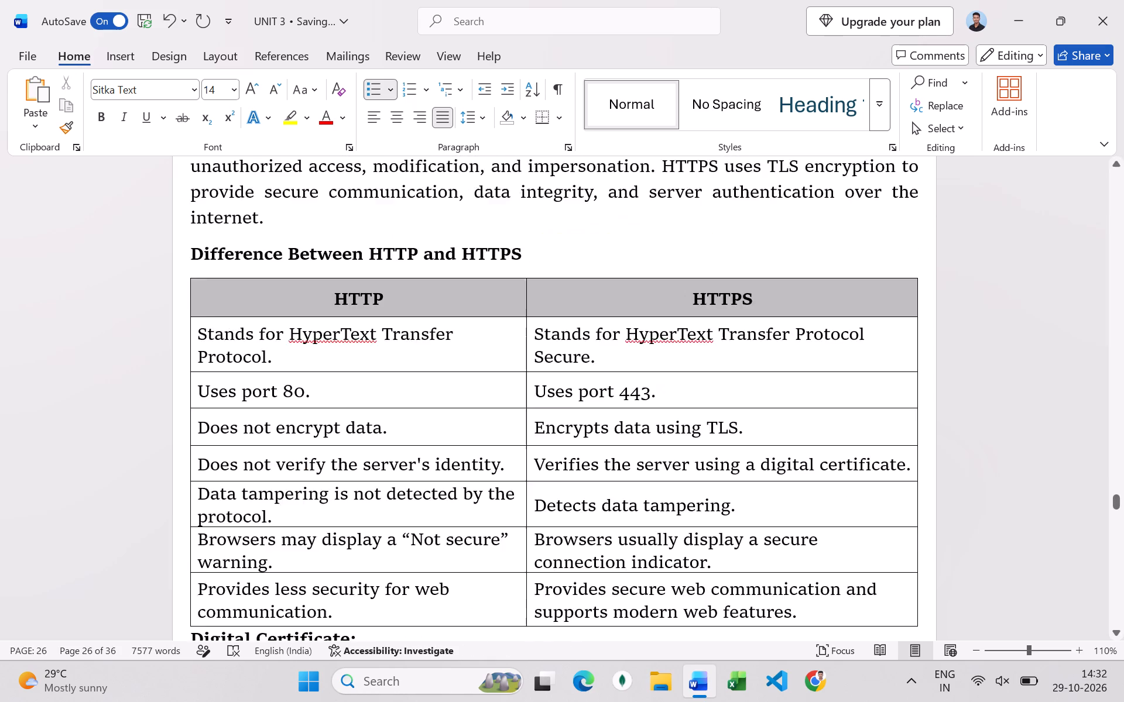
pyautogui.scroll(-3, 529, 277)
pyautogui.scroll(-20, 516, 297)
pyautogui.scroll(-1, 516, 297)
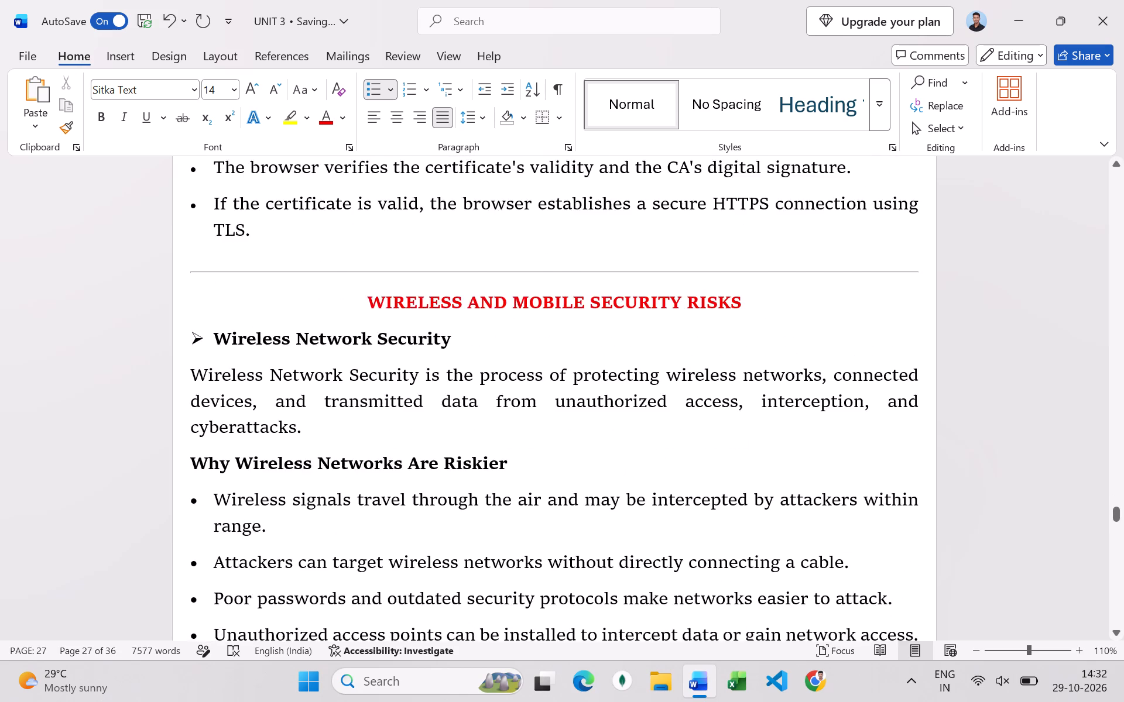
pyautogui.scroll(-12, 507, 319)
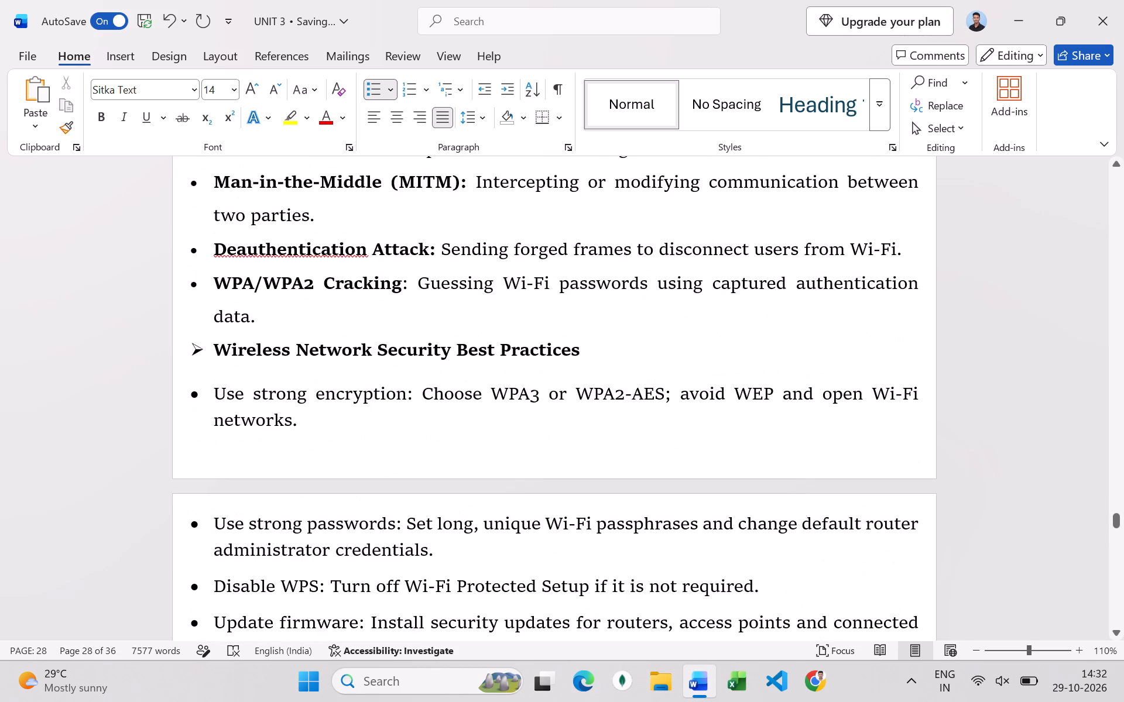
pyautogui.scroll(-3, 425, 394)
pyautogui.scroll(-5, 366, 494)
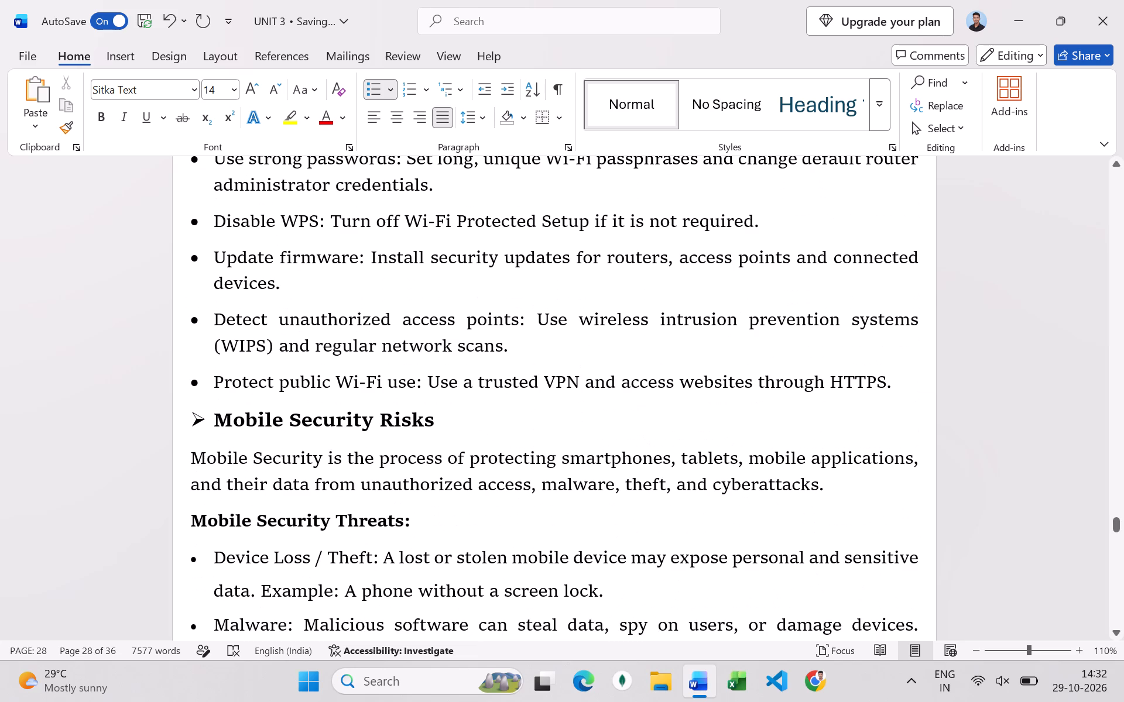
pyautogui.scroll(-1, 365, 488)
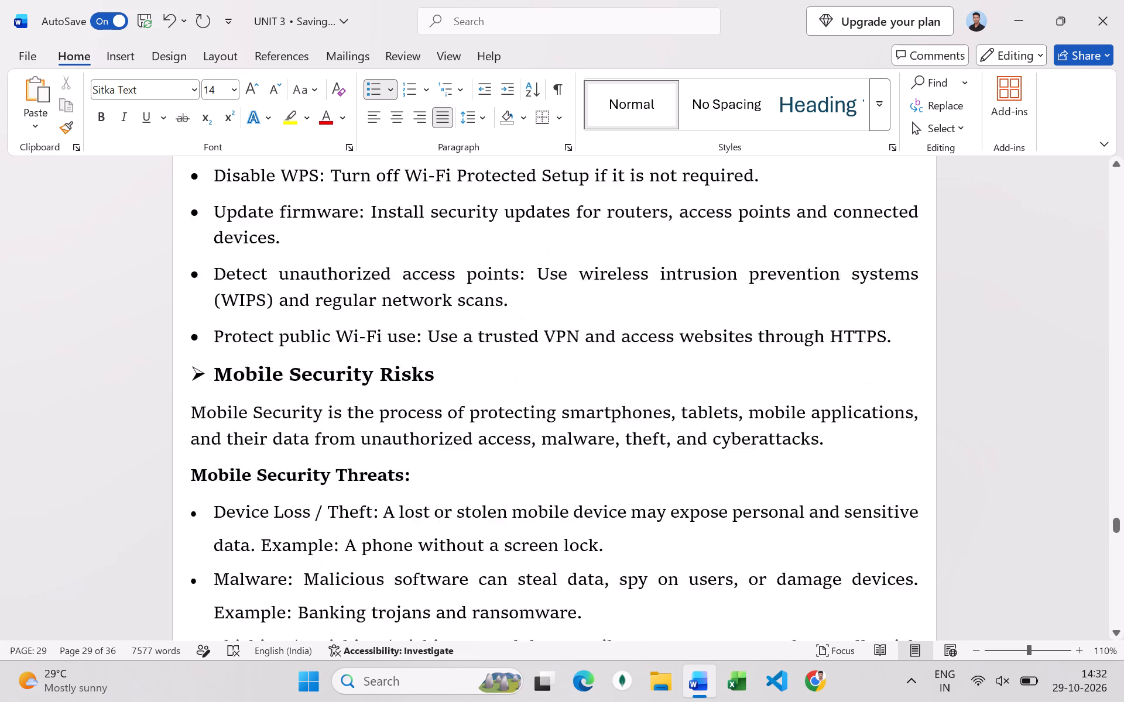
pyautogui.scroll(-1, 365, 488)
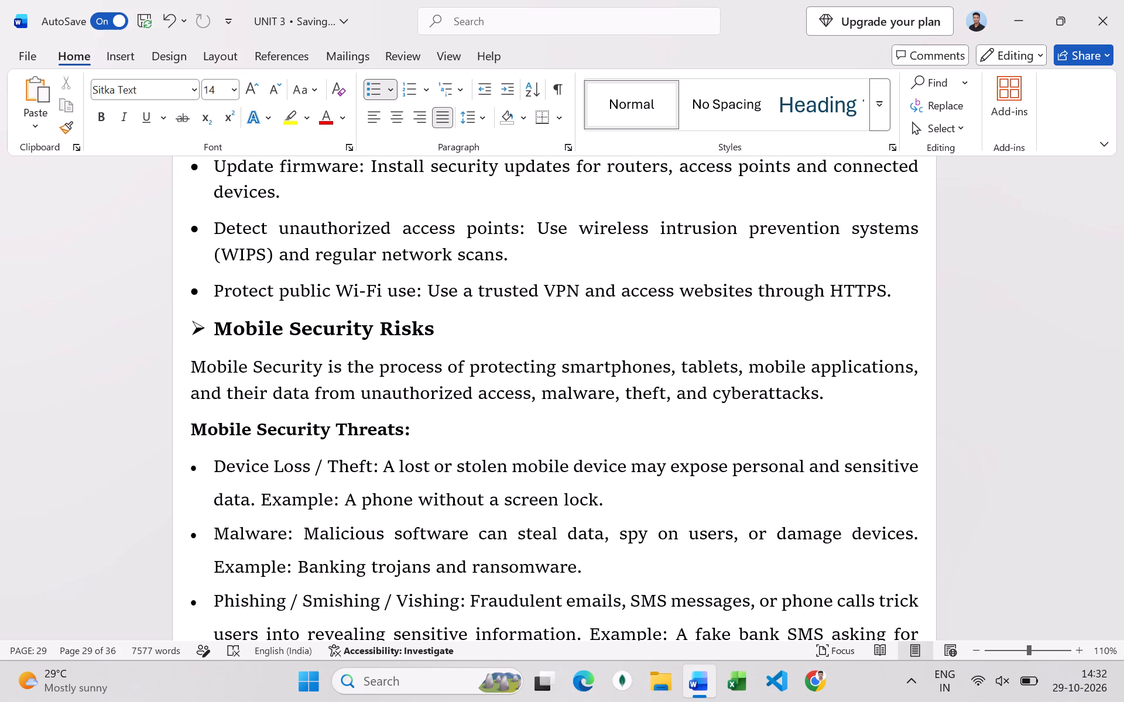
pyautogui.scroll(-7, 452, 486)
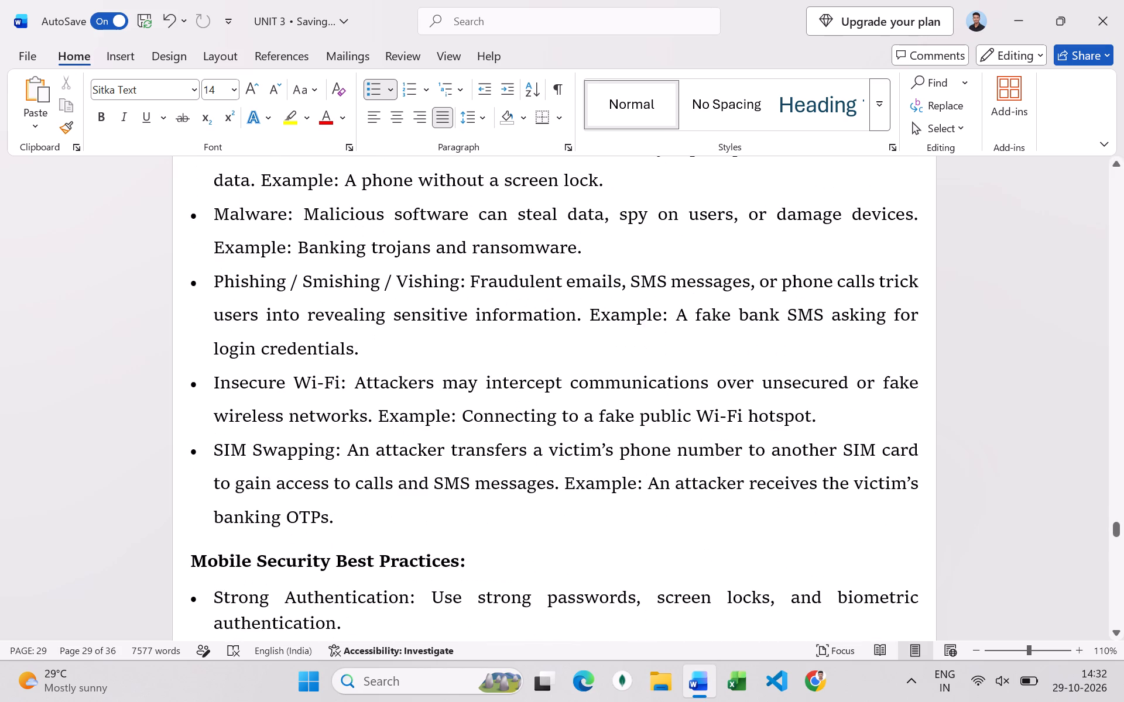
pyautogui.click(338, 525)
pyautogui.scroll(1, 338, 525)
pyautogui.scroll(-6, 338, 525)
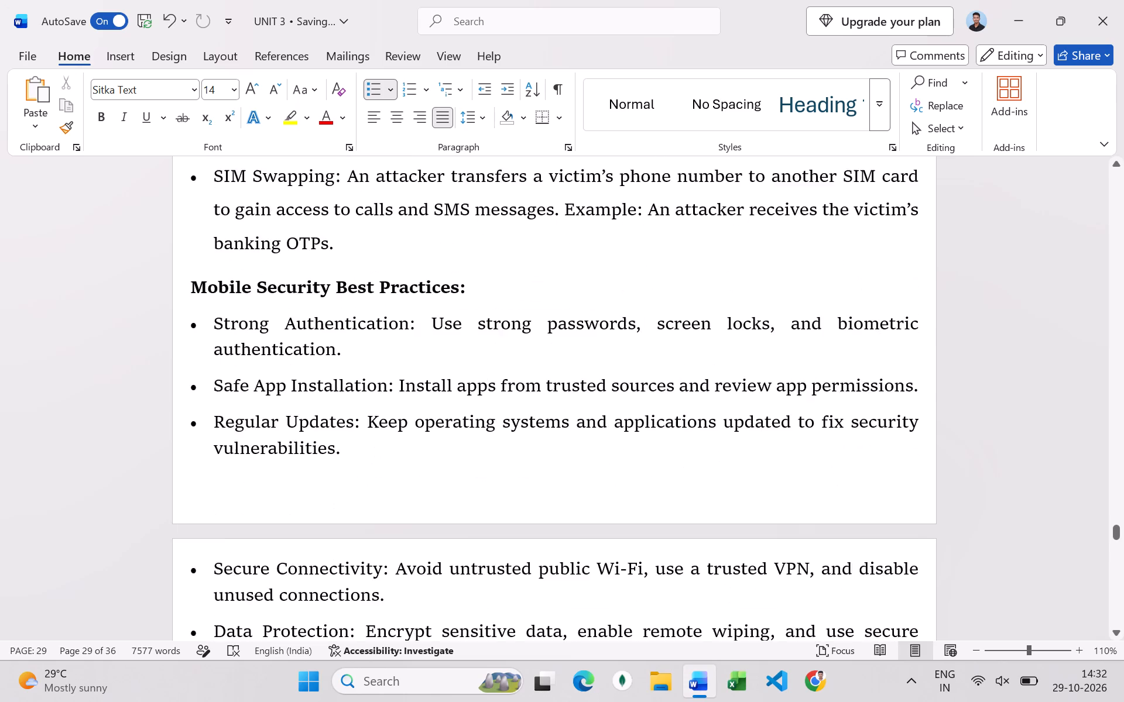
pyautogui.scroll(-16, 338, 525)
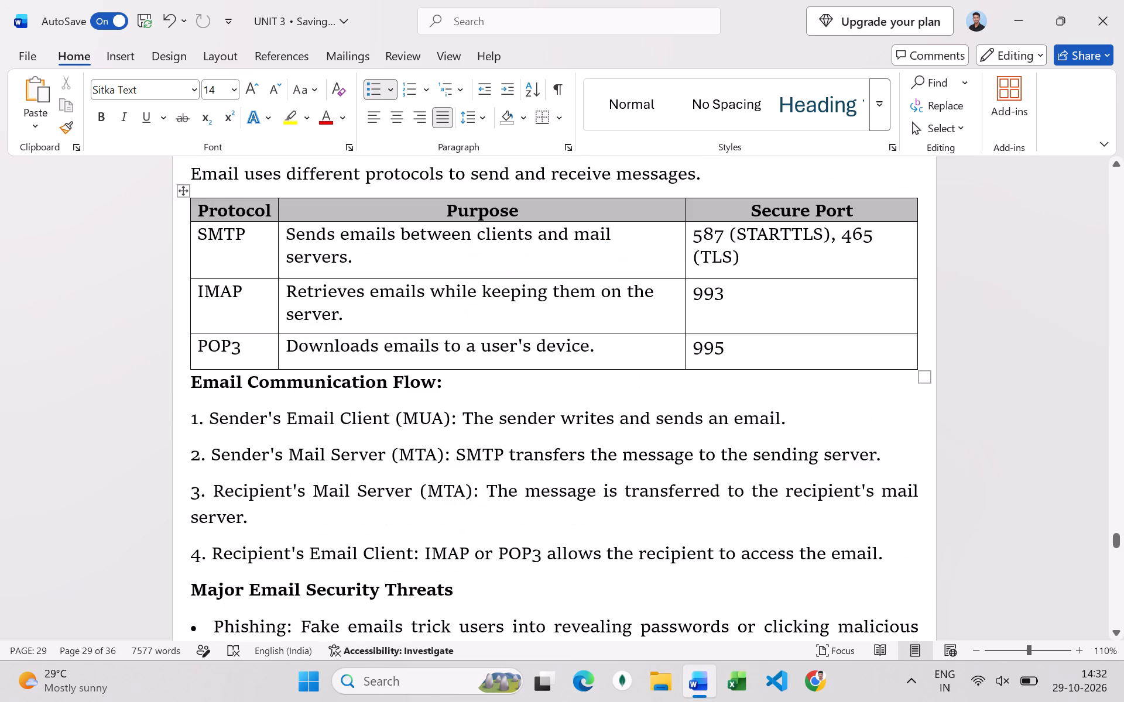
# Review spacing and layout from the email threats and authentication standards through endpoint protection, cloud security and cyber crime to the ethical hacking sections.
pyautogui.scroll(-15, 429, 508)
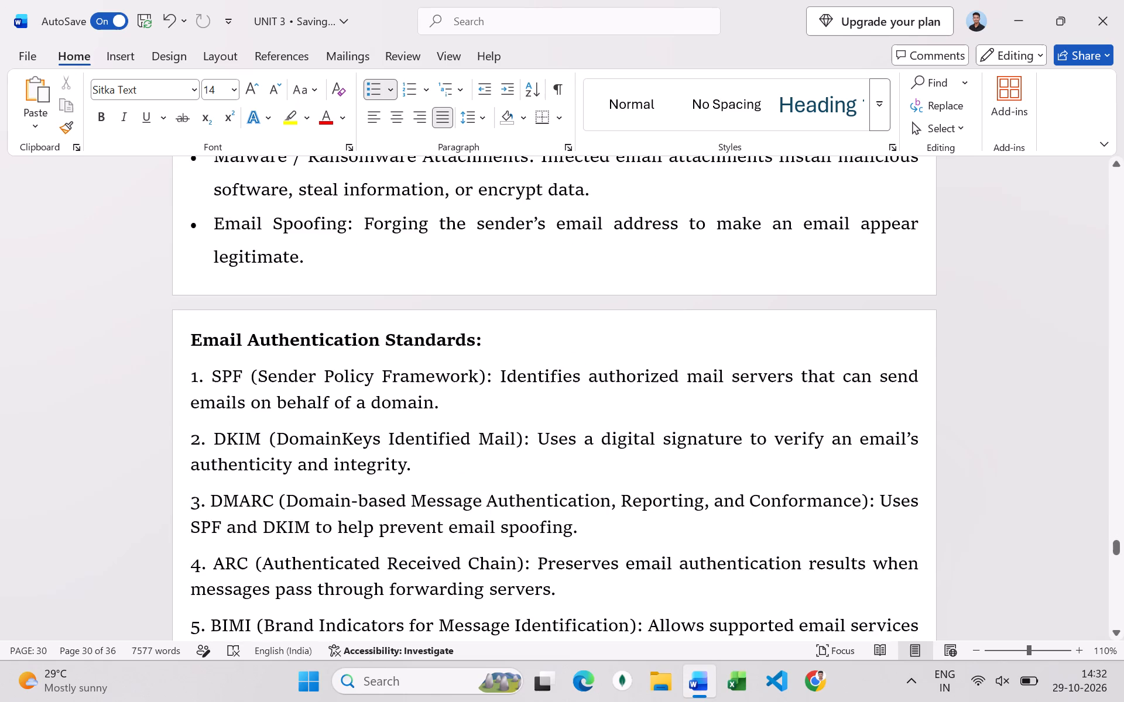
pyautogui.scroll(-4, 429, 508)
pyautogui.scroll(-9, 382, 431)
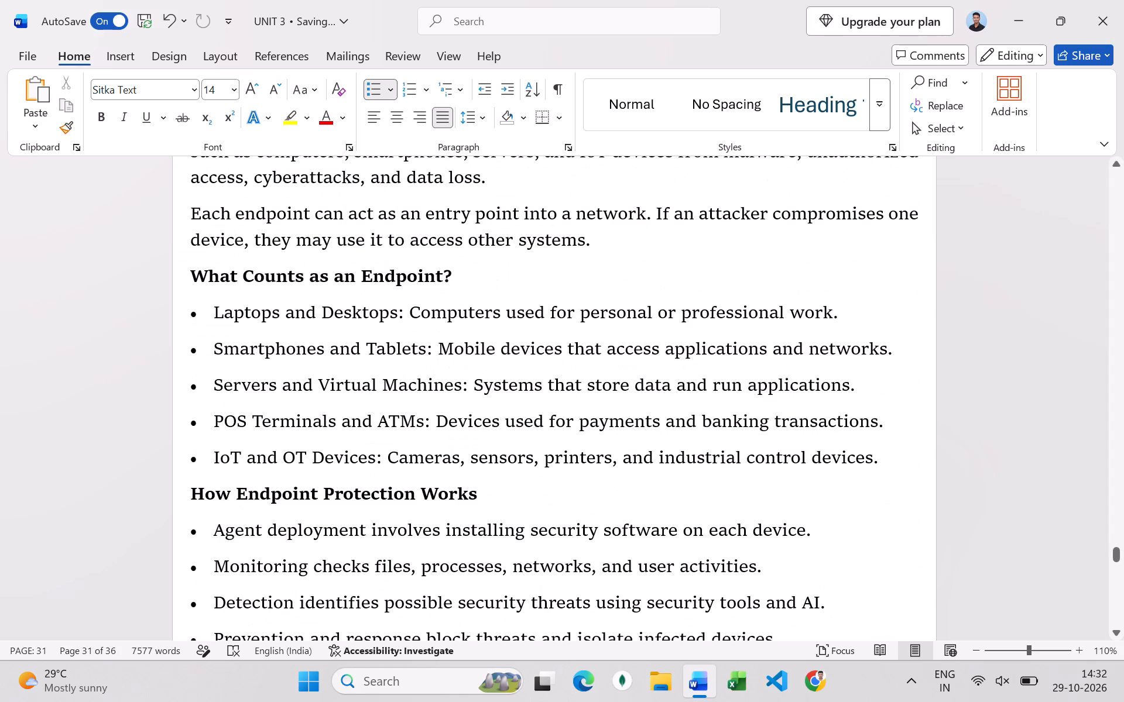
pyautogui.scroll(-17, 511, 388)
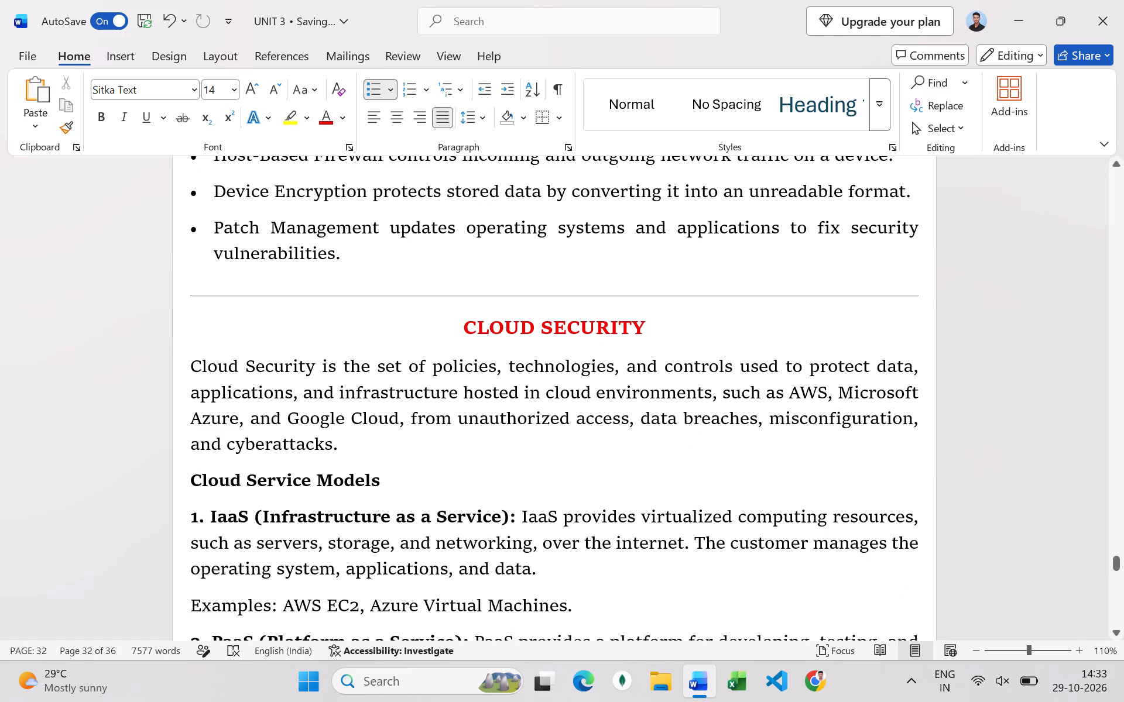
pyautogui.scroll(-20, 425, 438)
pyautogui.scroll(-14, 425, 438)
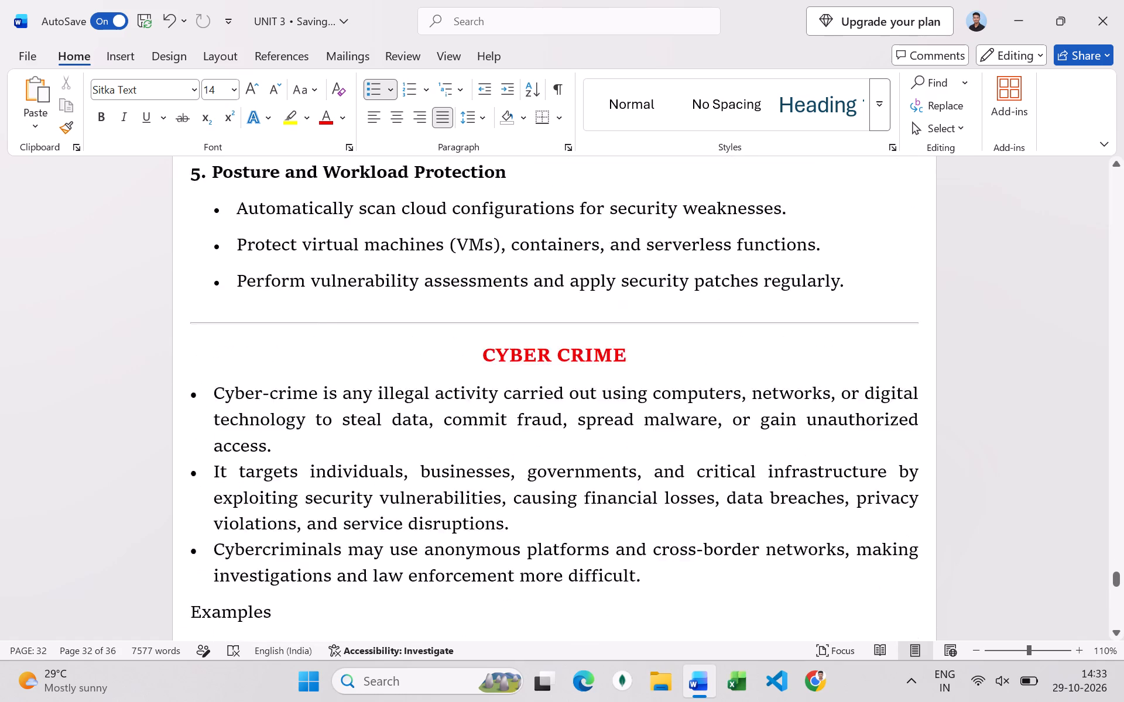
pyautogui.scroll(-20, 425, 438)
pyautogui.scroll(-15, 425, 438)
pyautogui.scroll(1, 425, 438)
pyautogui.scroll(-15, 425, 438)
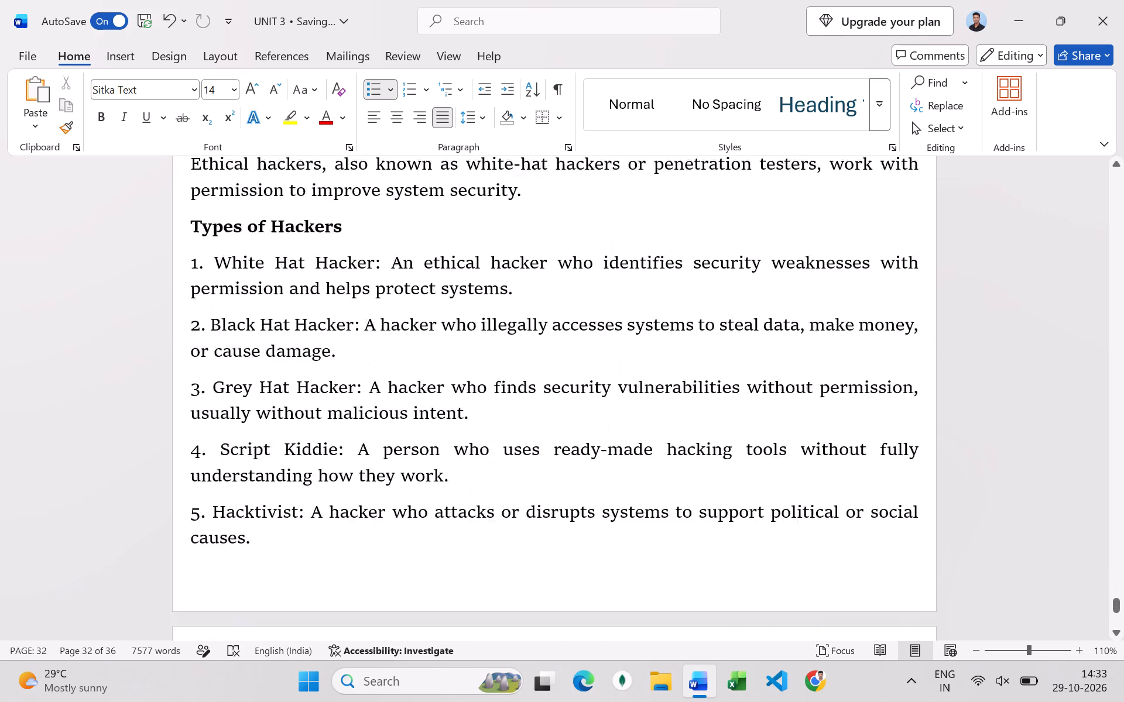
pyautogui.scroll(-8, 425, 438)
pyautogui.scroll(1, 425, 438)
pyautogui.scroll(-20, 425, 438)
pyautogui.scroll(-3, 425, 438)
pyautogui.scroll(1, 425, 438)
pyautogui.scroll(-3, 425, 438)
pyautogui.scroll(8, 425, 438)
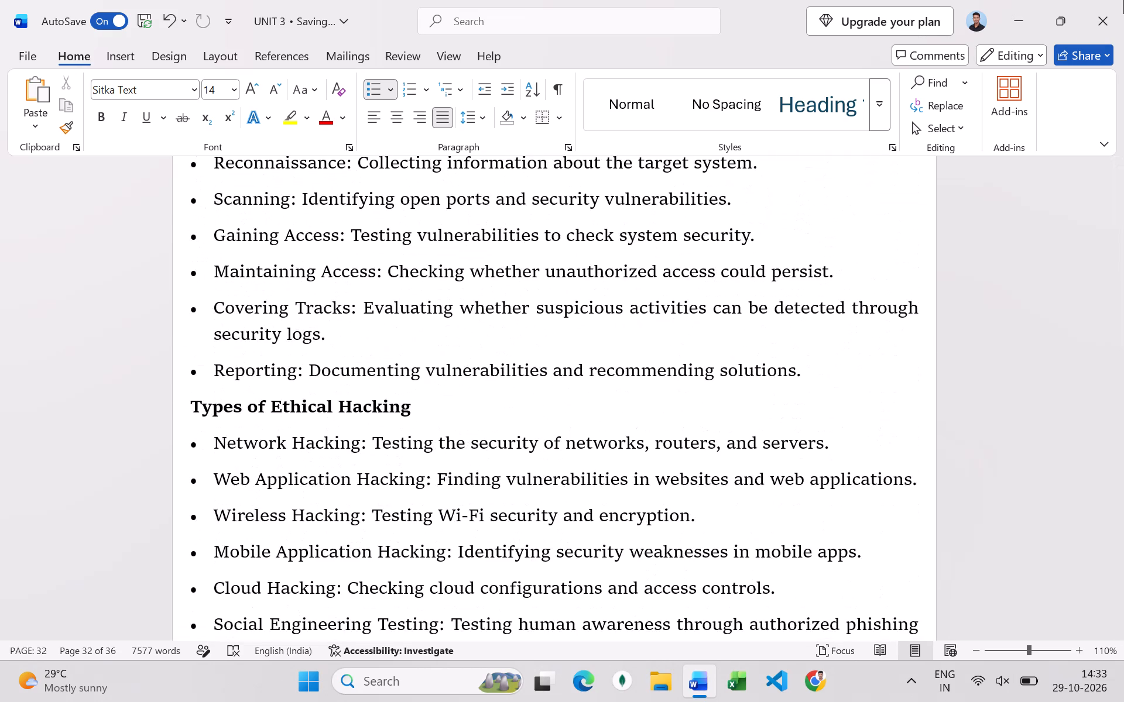
# Close the UNIT 3 document.
pyautogui.click(1123, 0)
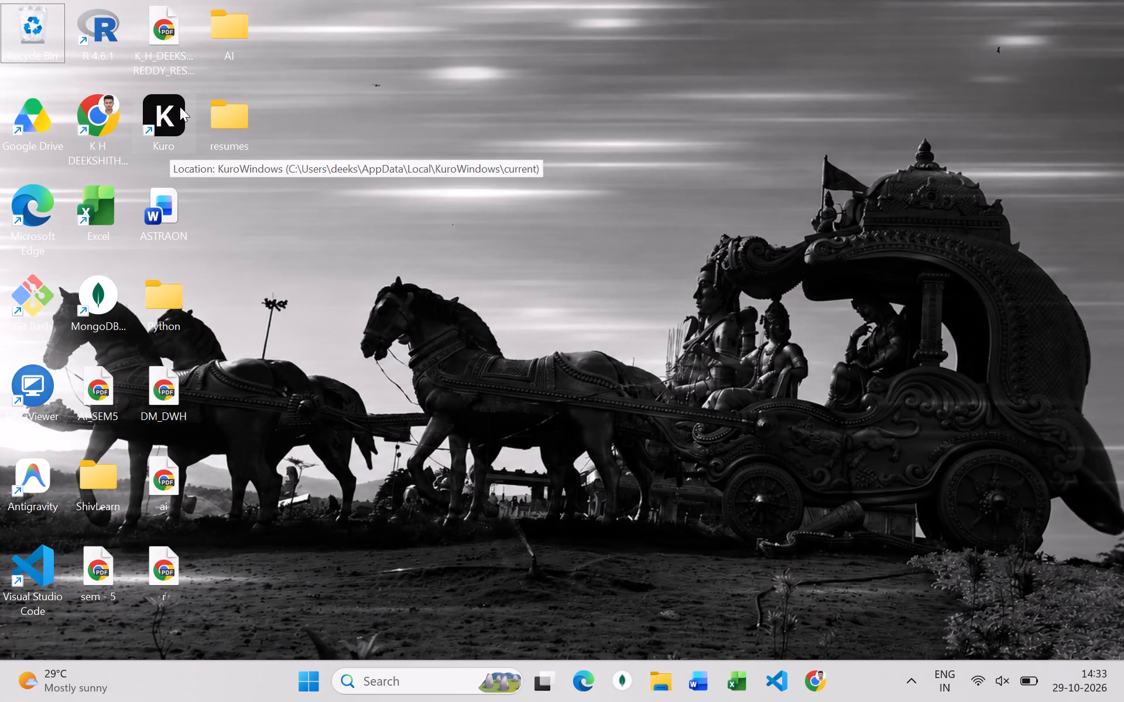
# Launch Kuro from the desktop.
pyautogui.doubleClick(176, 111)
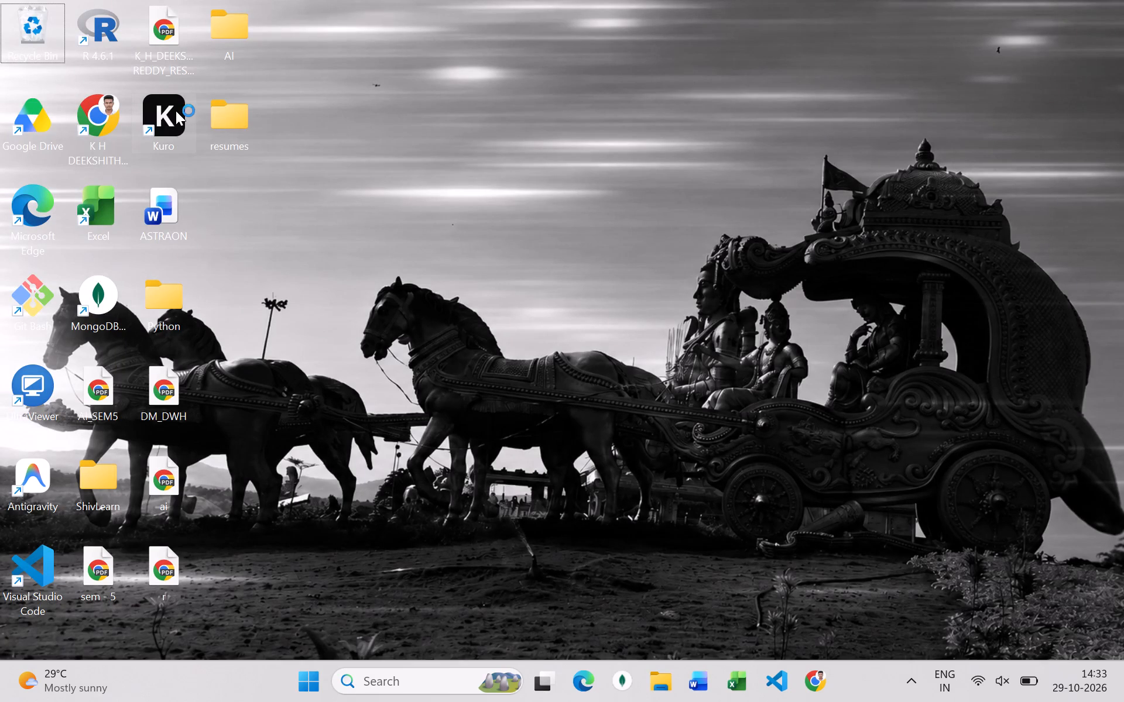